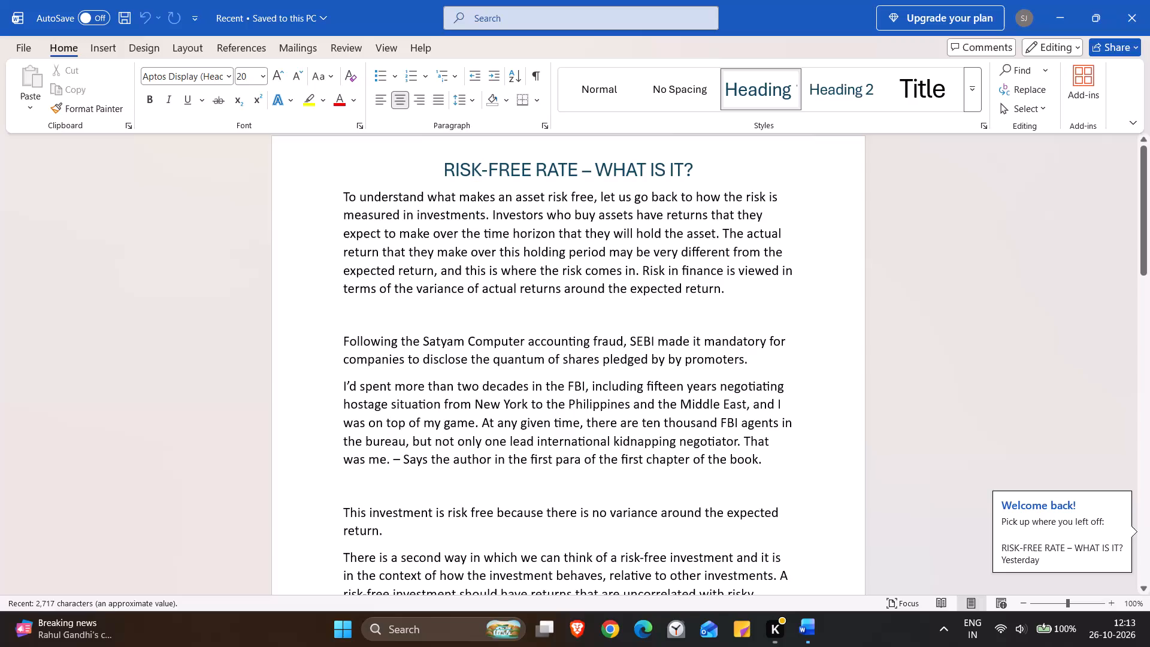
# Open the Derivatives 2026 PDF from the Fintree Notes folder inside the desktop's CFA Study Material folder.
pyautogui.click(574, 626)
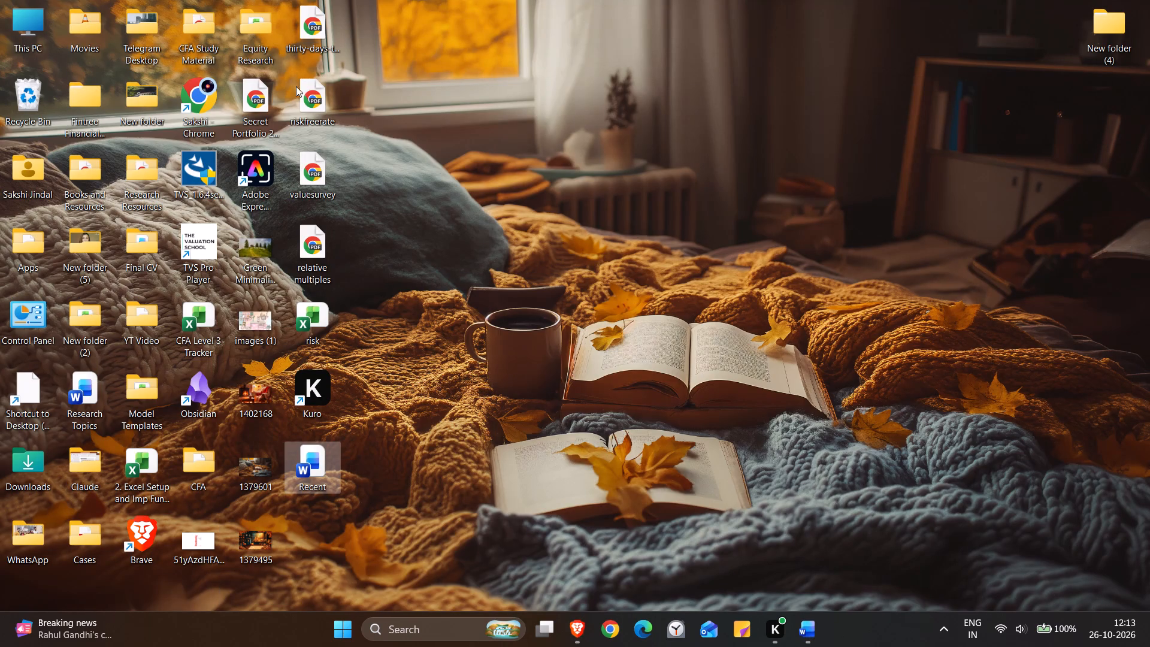
pyautogui.doubleClick(191, 27)
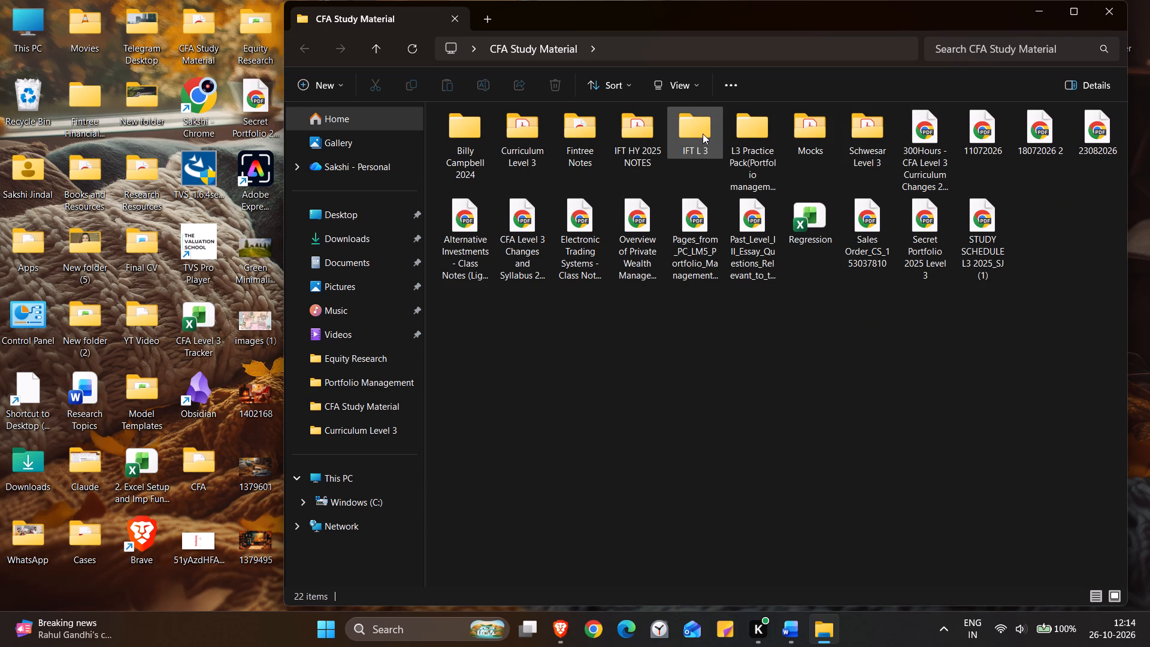
pyautogui.click(564, 142)
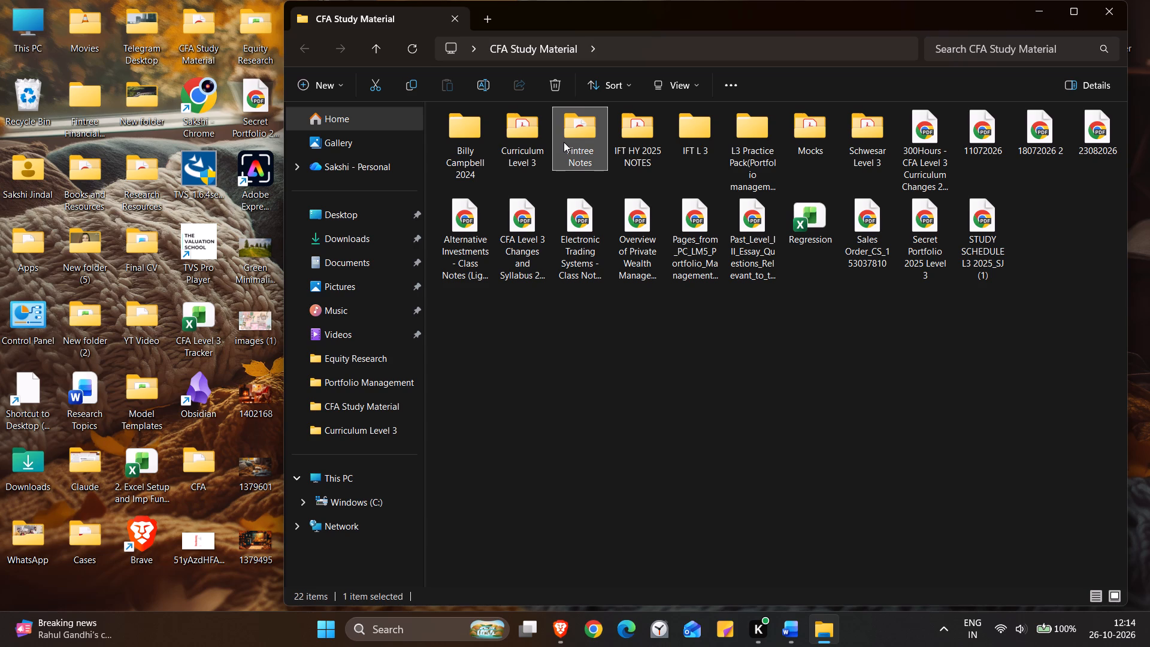
pyautogui.doubleClick(567, 125)
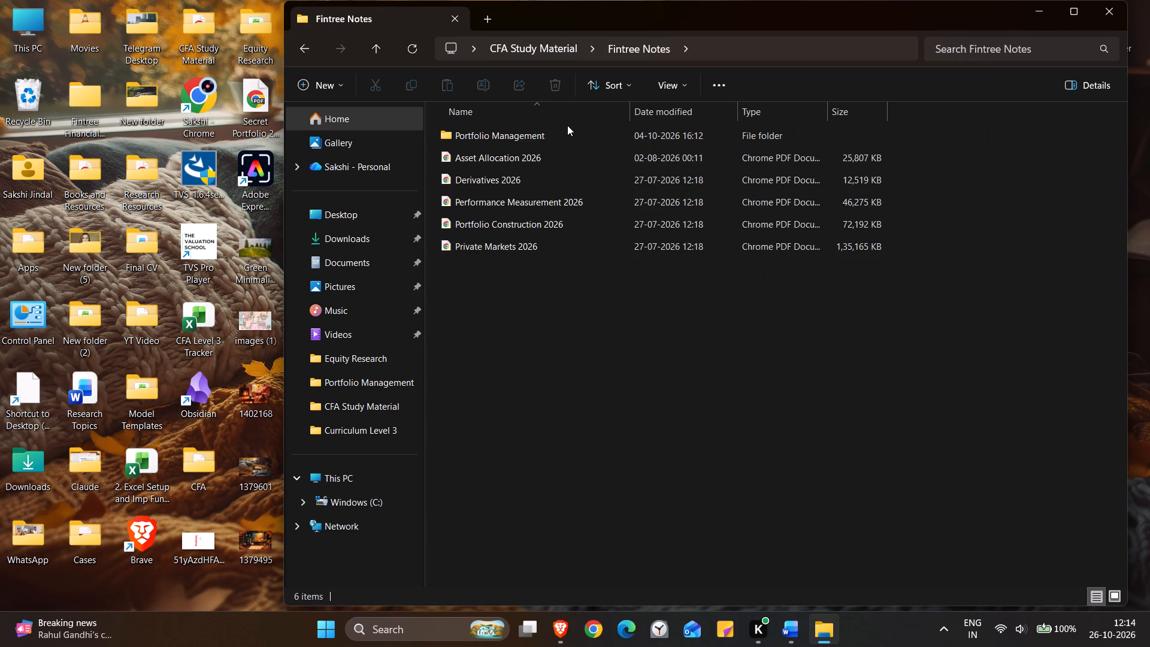
pyautogui.doubleClick(500, 178)
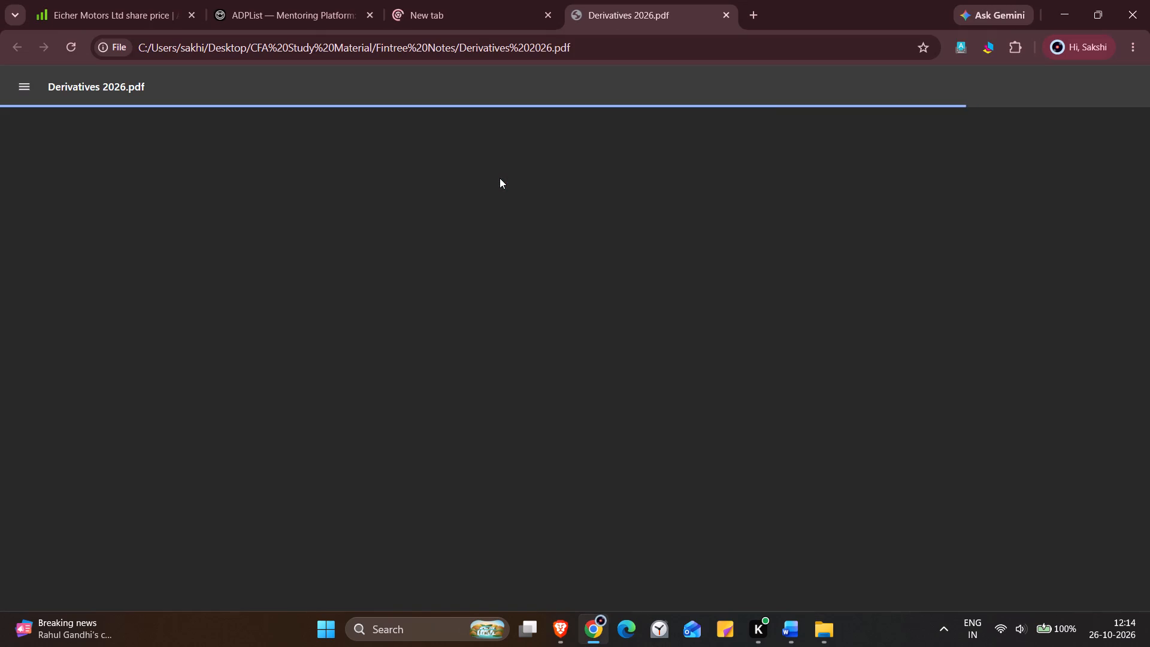
# Skim past the front pages of the Derivatives 2026 notes to the options strategies introduction and its key points.
pyautogui.scroll(-10, 500, 178)
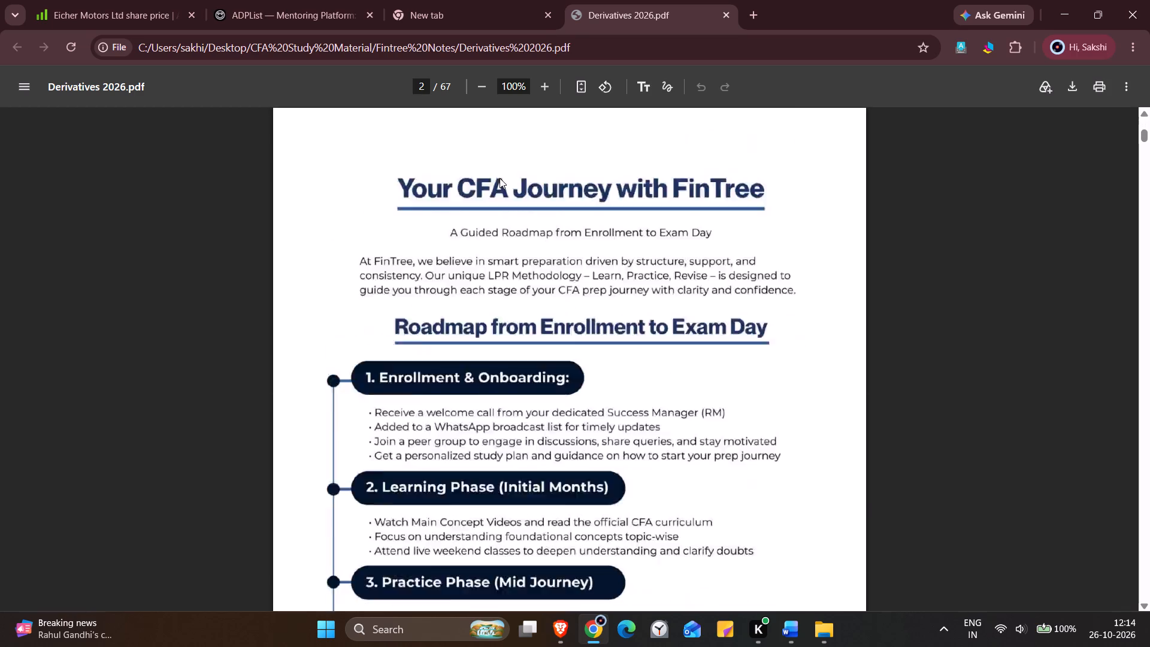
pyautogui.scroll(-8, 500, 178)
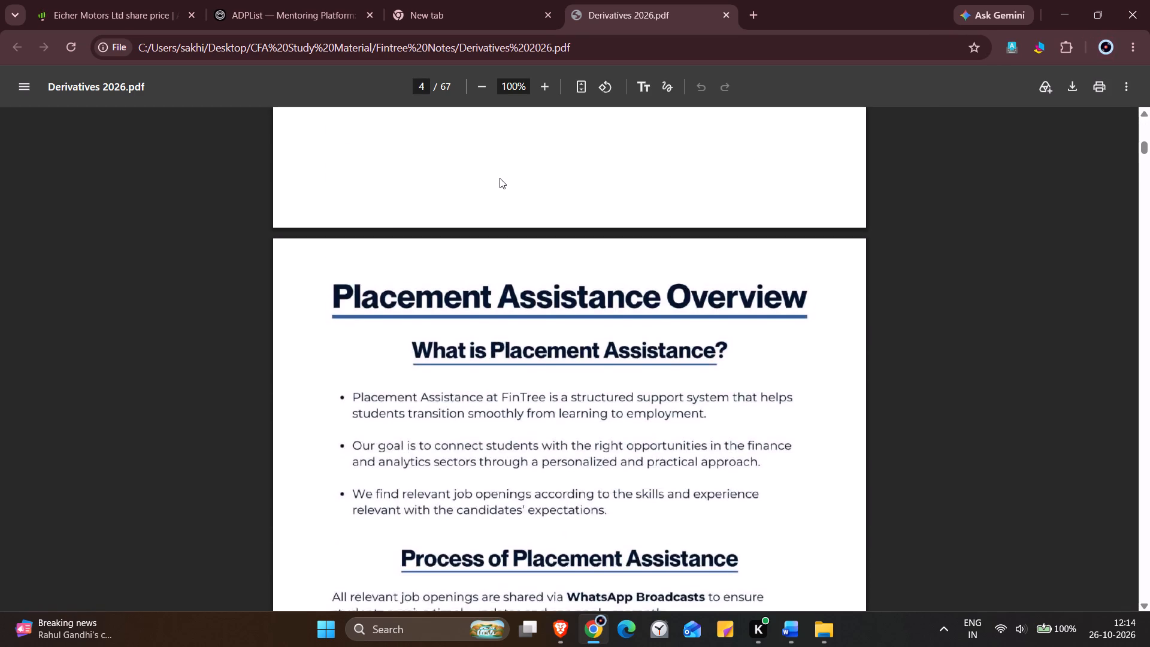
pyautogui.scroll(-7, 500, 178)
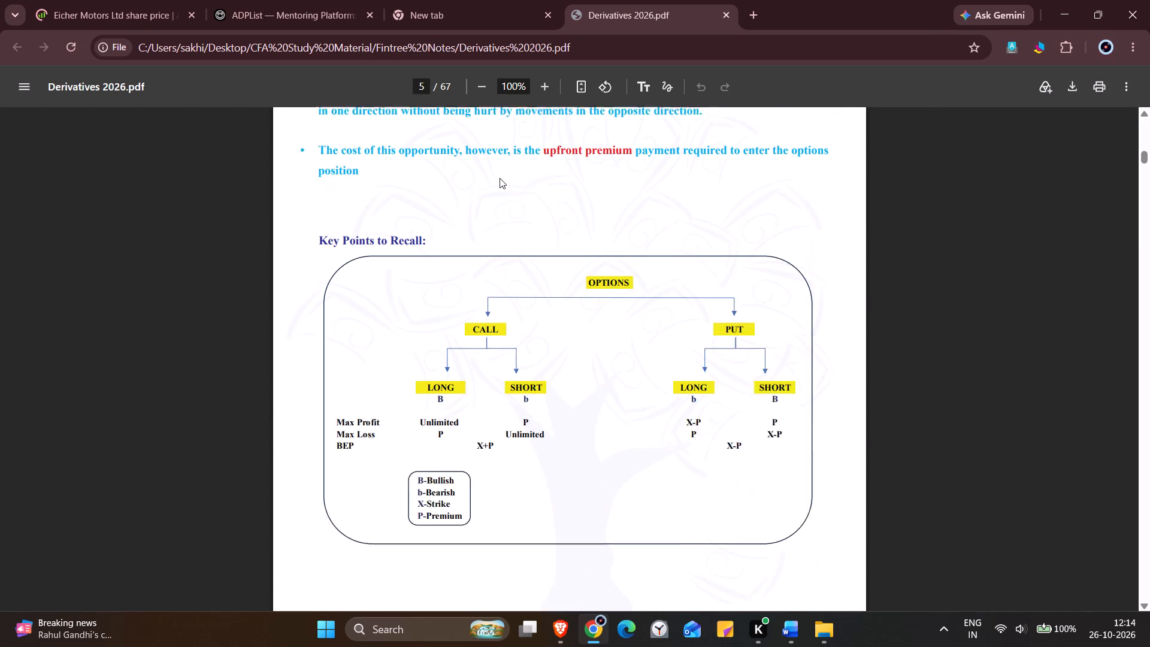
pyautogui.scroll(-1, 500, 178)
# Read the notes on options basics, put-call parity, synthetic structures and the rationale for covered calls.
pyautogui.scroll(3, 722, 311)
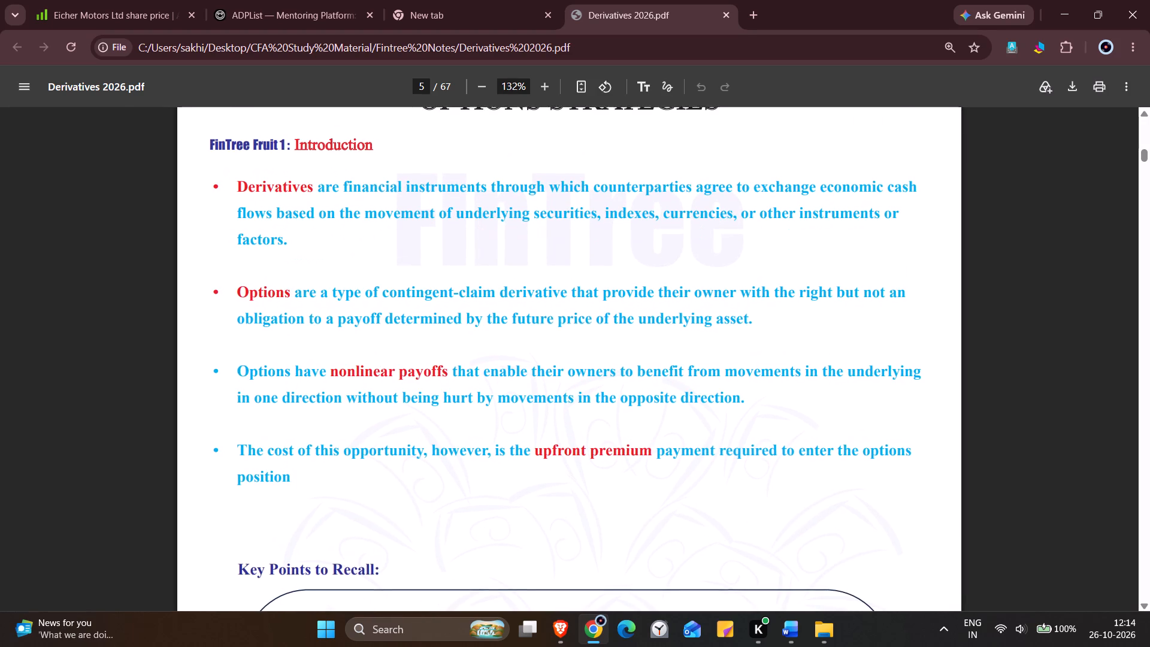
pyautogui.scroll(2, 828, 369)
pyautogui.scroll(-1, 828, 369)
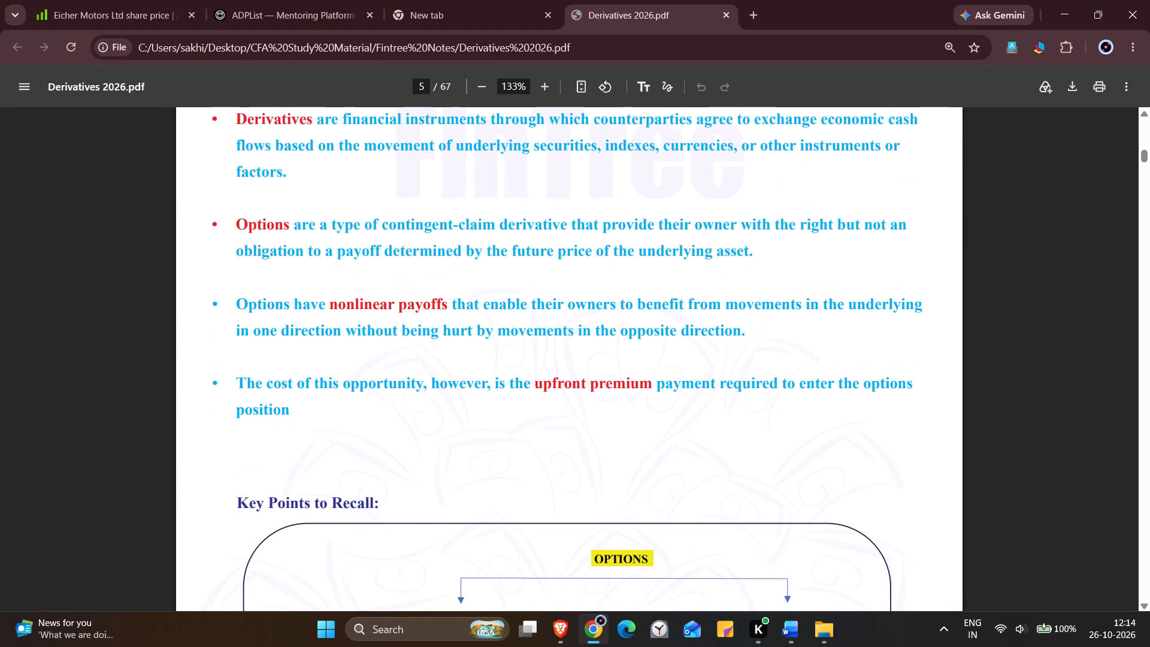
pyautogui.scroll(-4, 828, 369)
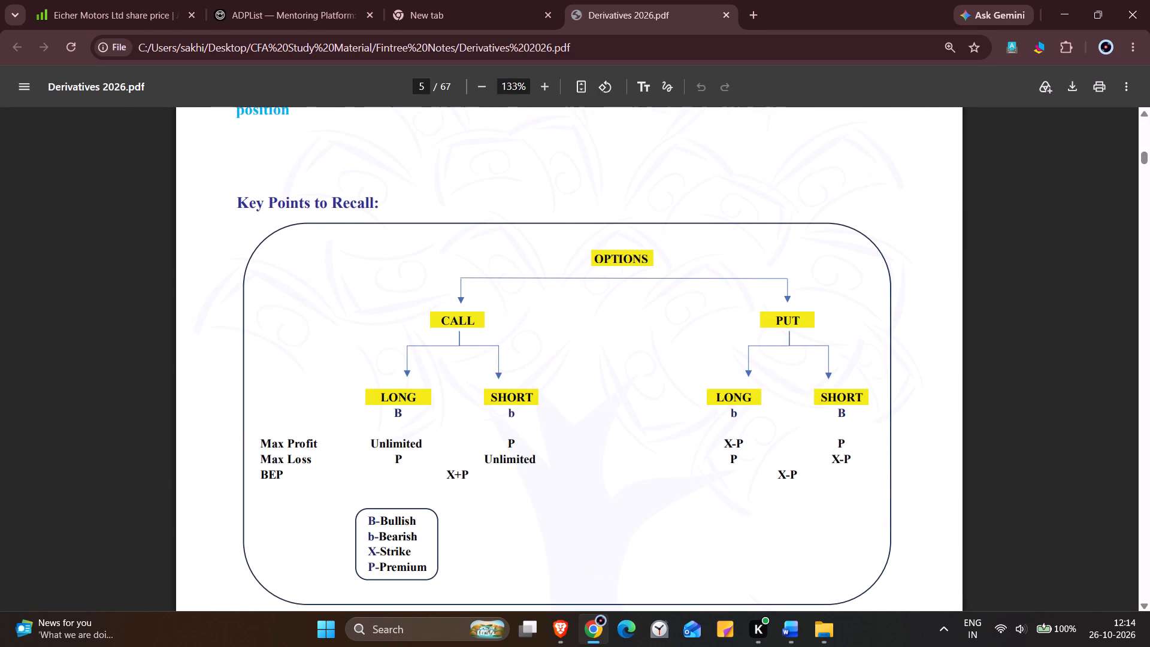
pyautogui.scroll(-12, 828, 369)
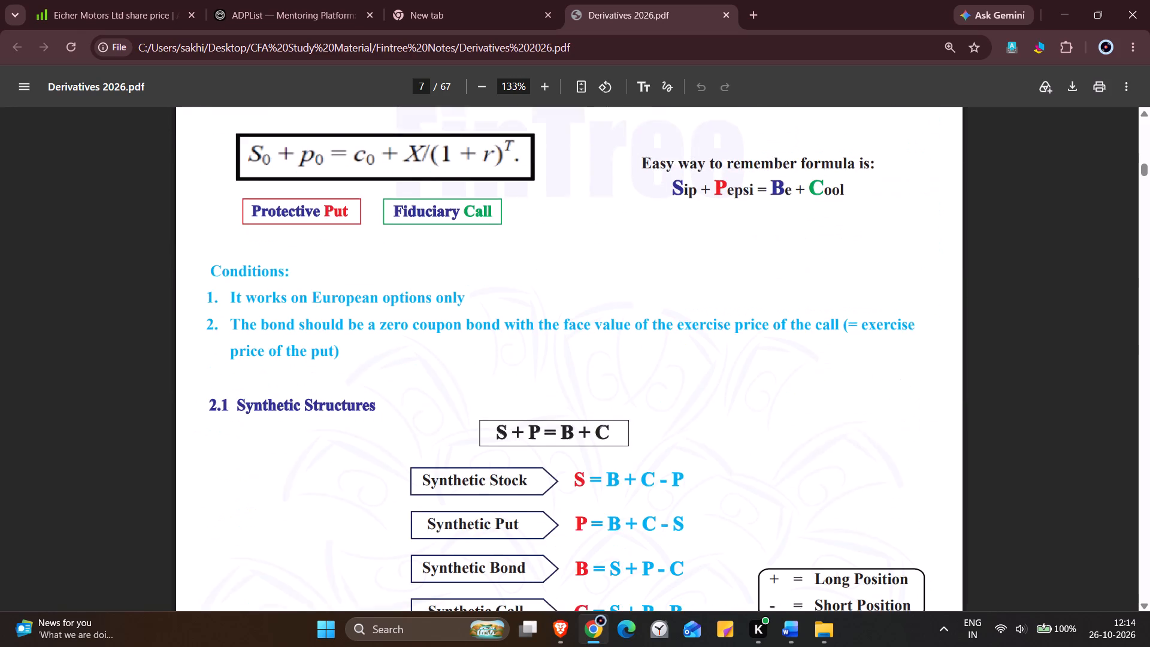
pyautogui.scroll(-5, 828, 369)
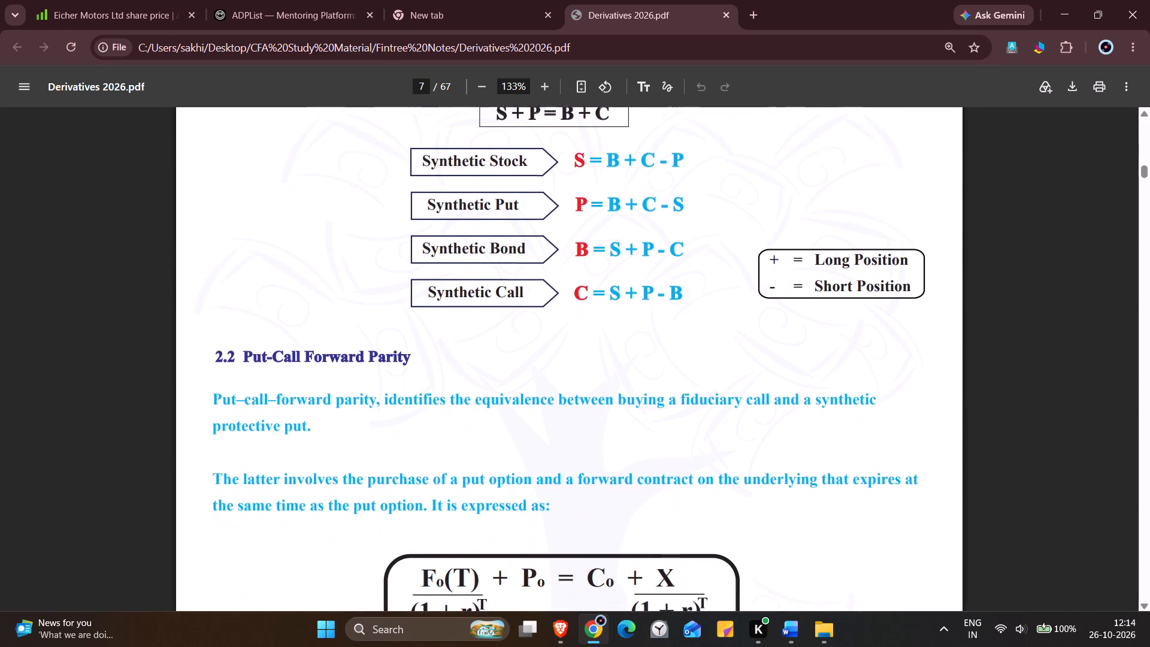
pyautogui.scroll(-11, 828, 369)
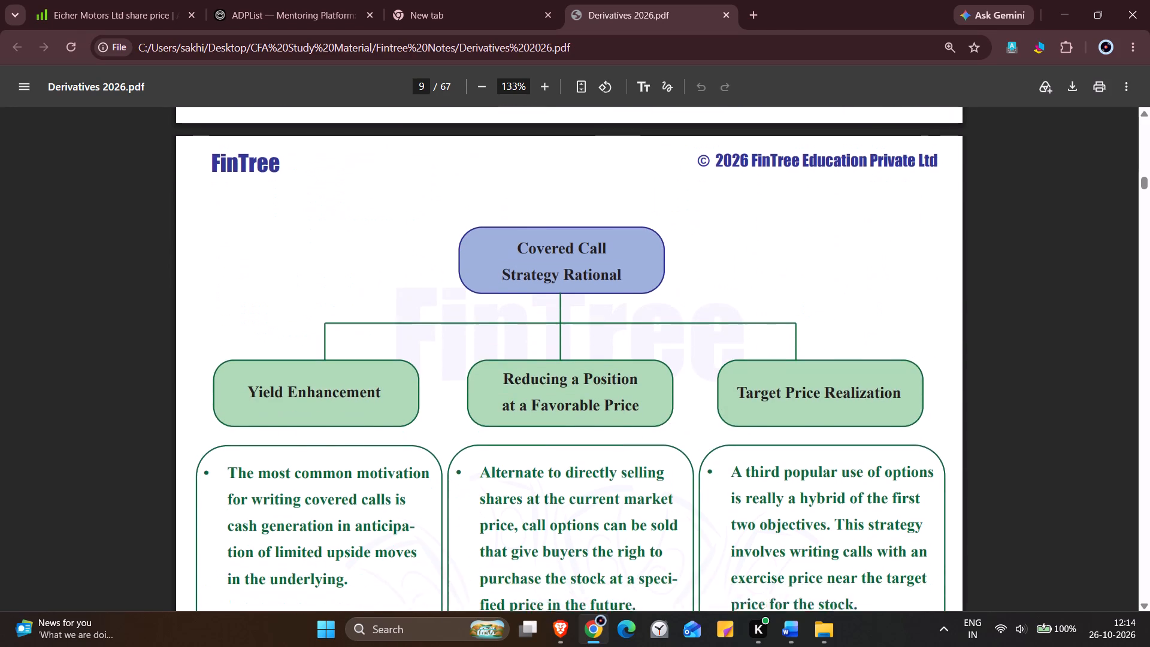
pyautogui.scroll(-2, 828, 369)
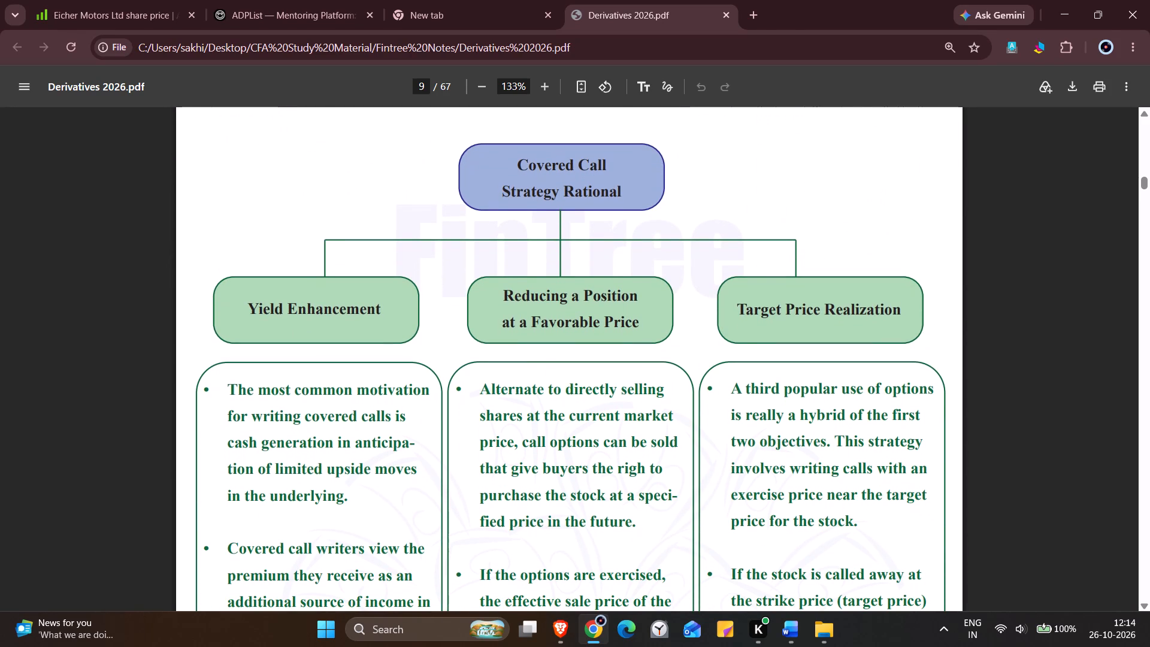
# Switch to the Recent document in Word and start a new Heading 1 paragraph below its last line, ending in "Inflation (Expected)".
pyautogui.hotkey('alt', 'Tab')
pyautogui.hotkey('alt', 'Tab')
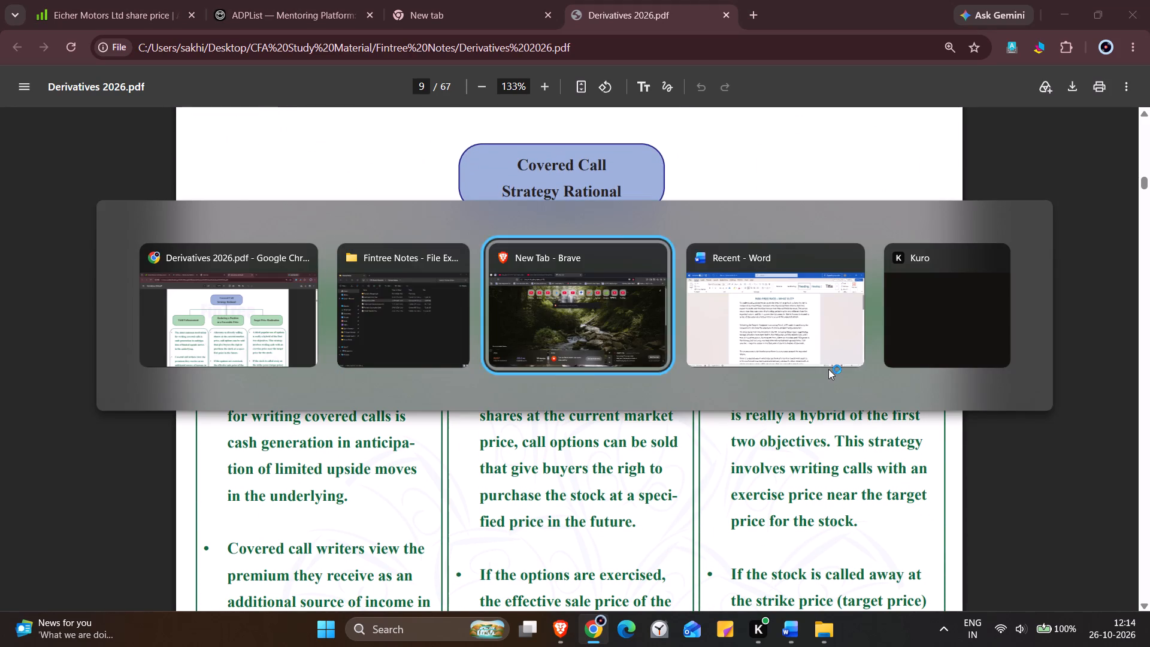
pyautogui.hotkey('alt', 'Tab')
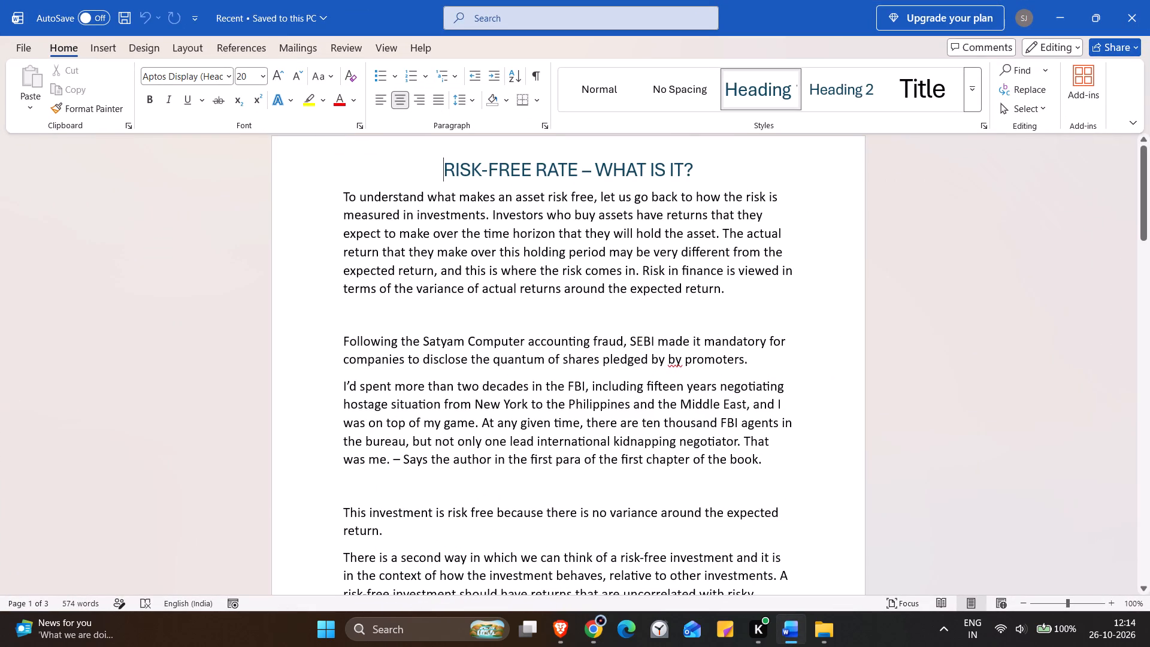
pyautogui.scroll(-11, 555, 331)
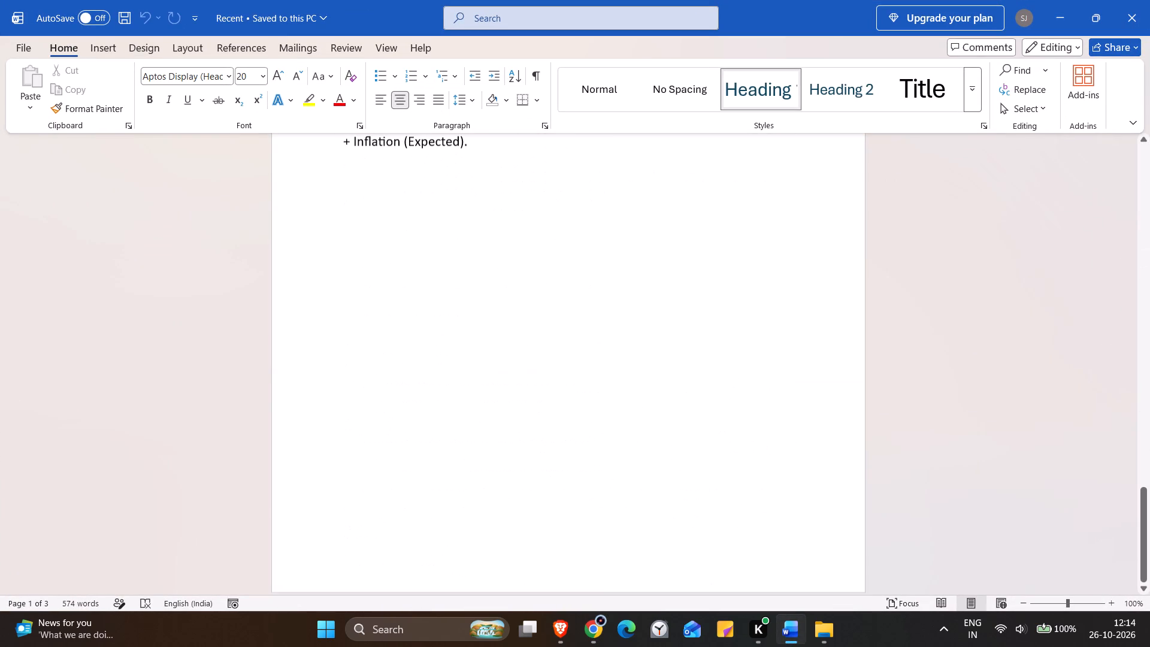
pyautogui.click(498, 152)
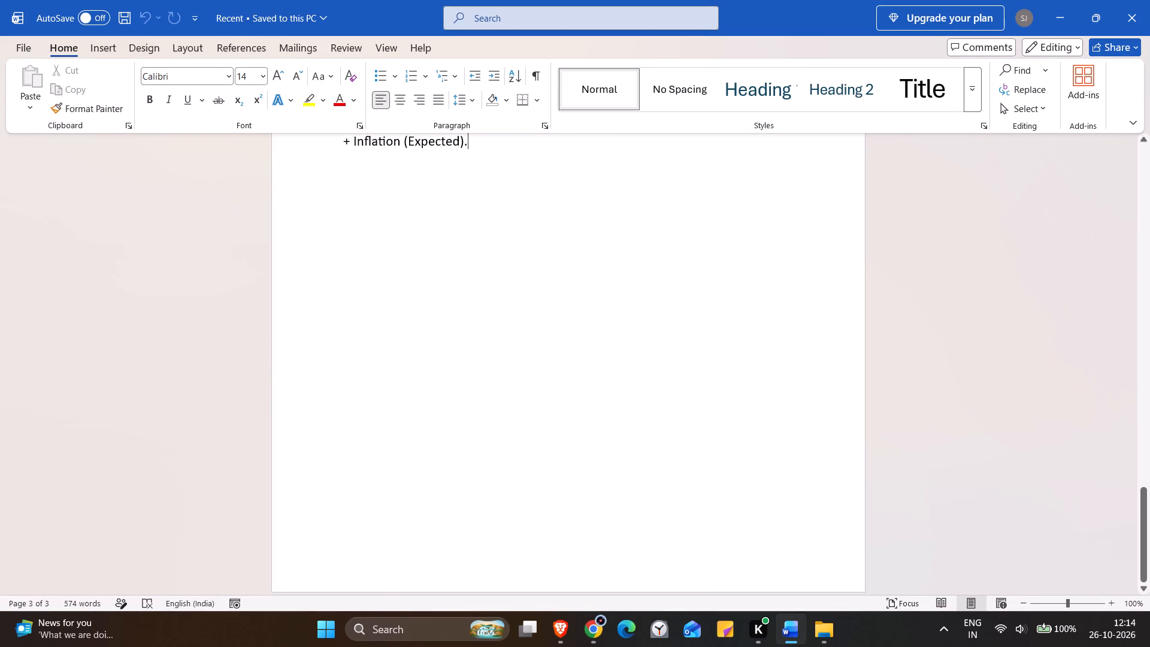
pyautogui.press('Return')
pyautogui.press('Return')
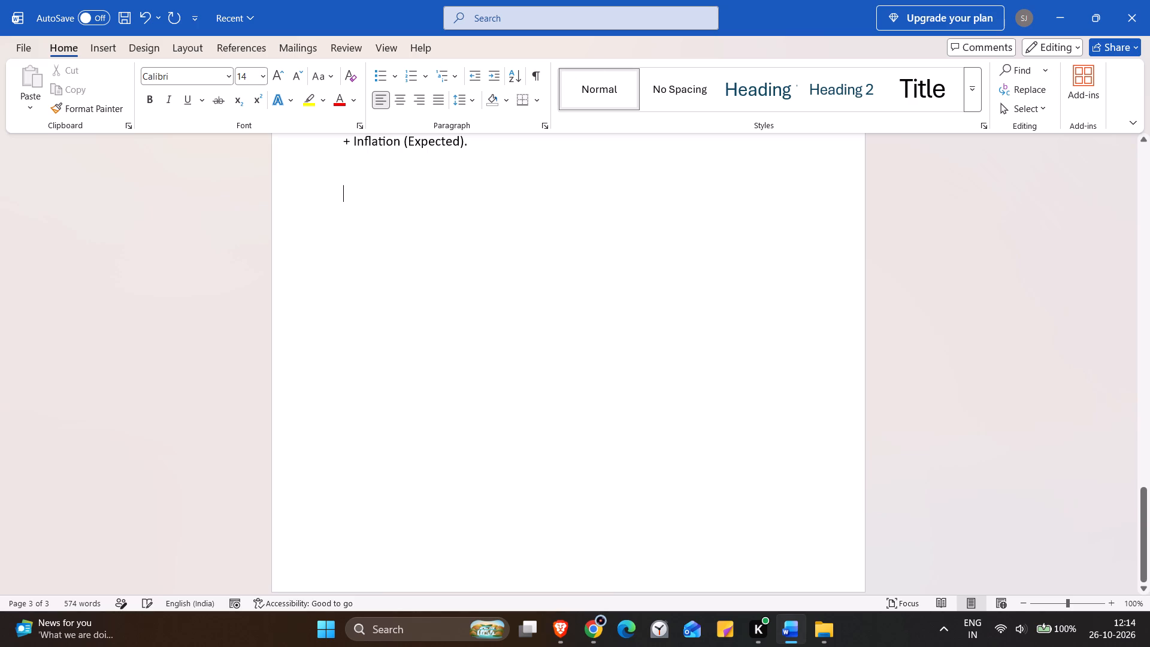
pyautogui.click(758, 81)
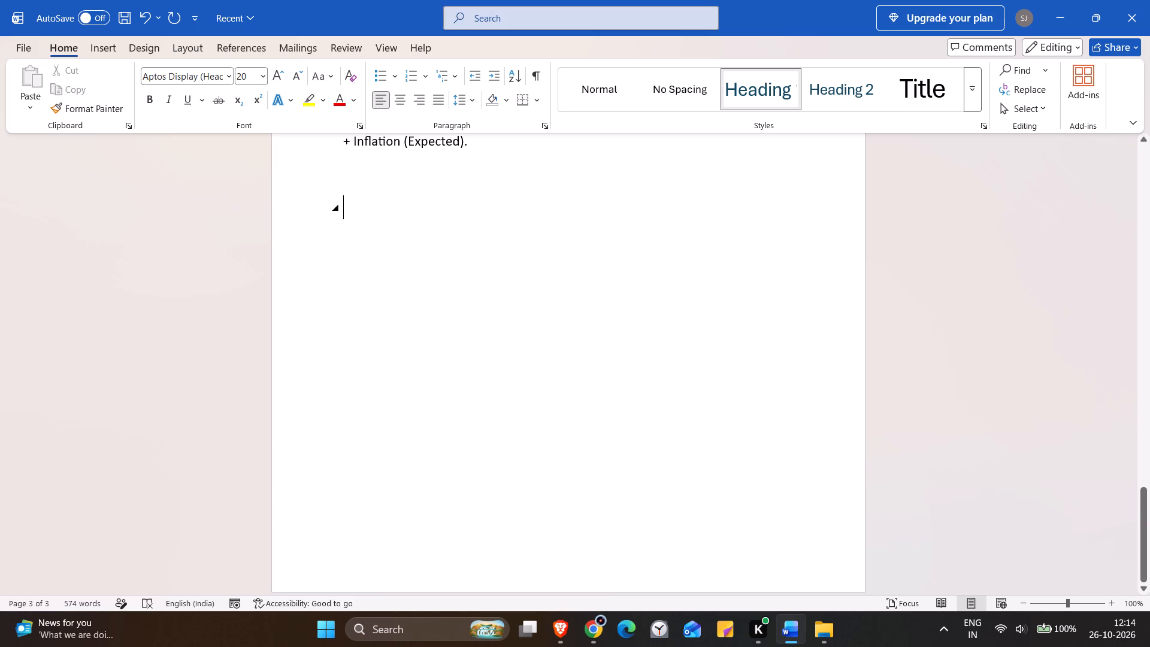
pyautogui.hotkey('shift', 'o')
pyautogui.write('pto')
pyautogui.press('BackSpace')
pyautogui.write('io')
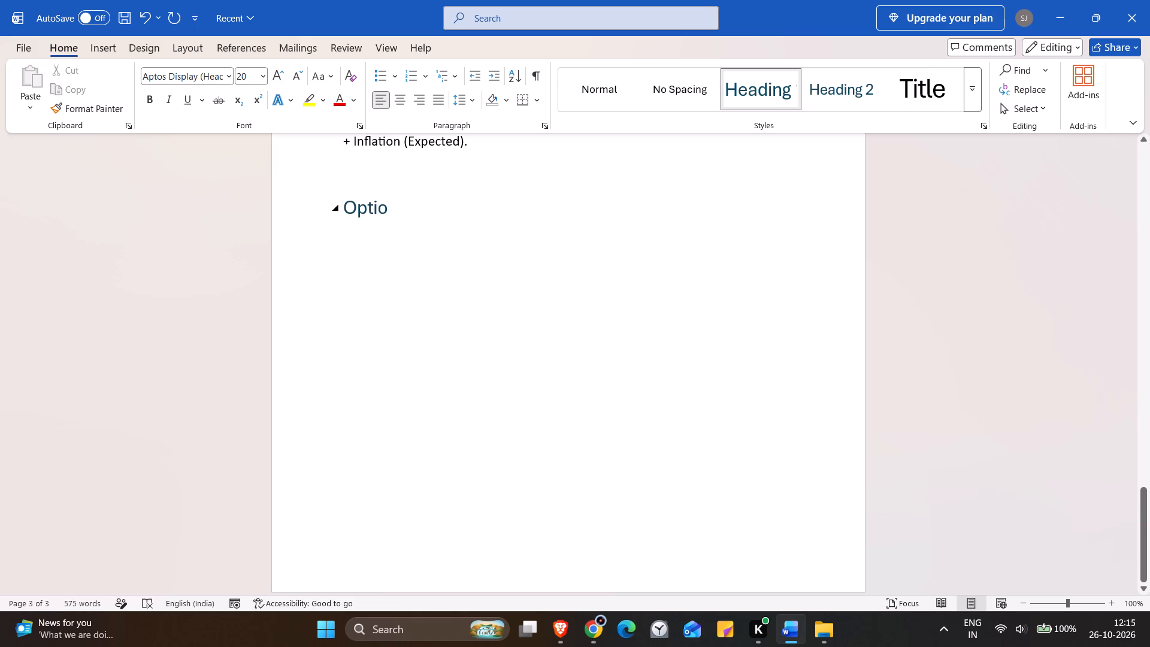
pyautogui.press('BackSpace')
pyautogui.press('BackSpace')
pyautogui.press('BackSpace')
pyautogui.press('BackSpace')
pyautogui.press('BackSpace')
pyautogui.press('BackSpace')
# Remove the blank lines above "Requirements for an investment to be risk-free" so it sits directly beneath the cash flow and net profit sentence.
pyautogui.scroll(-5, 752, 263)
pyautogui.scroll(7, 422, 451)
pyautogui.scroll(-2, 422, 451)
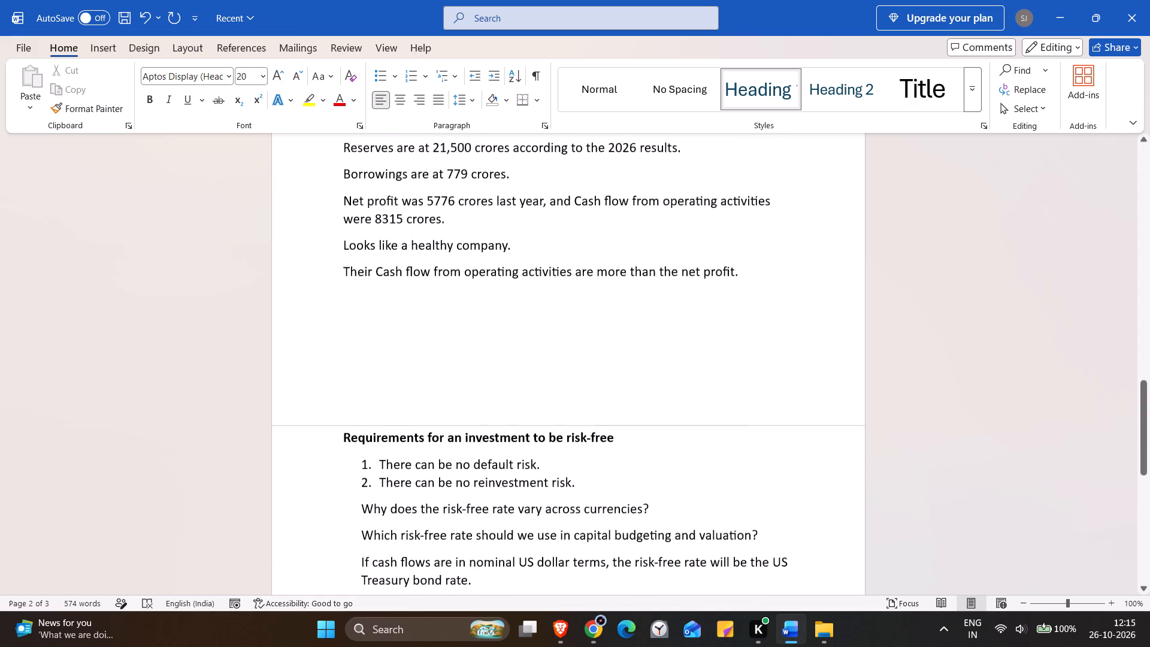
pyautogui.scroll(-2, 422, 451)
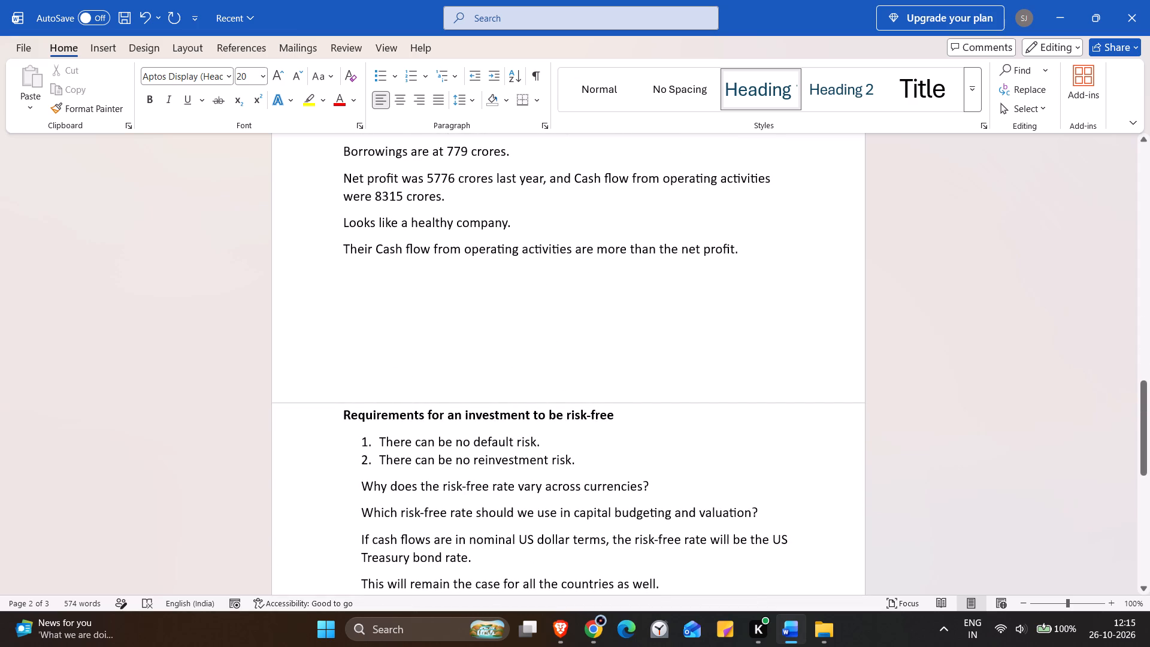
pyautogui.click(338, 415)
pyautogui.press('BackSpace')
pyautogui.press('BackSpace')
pyautogui.press('BackSpace')
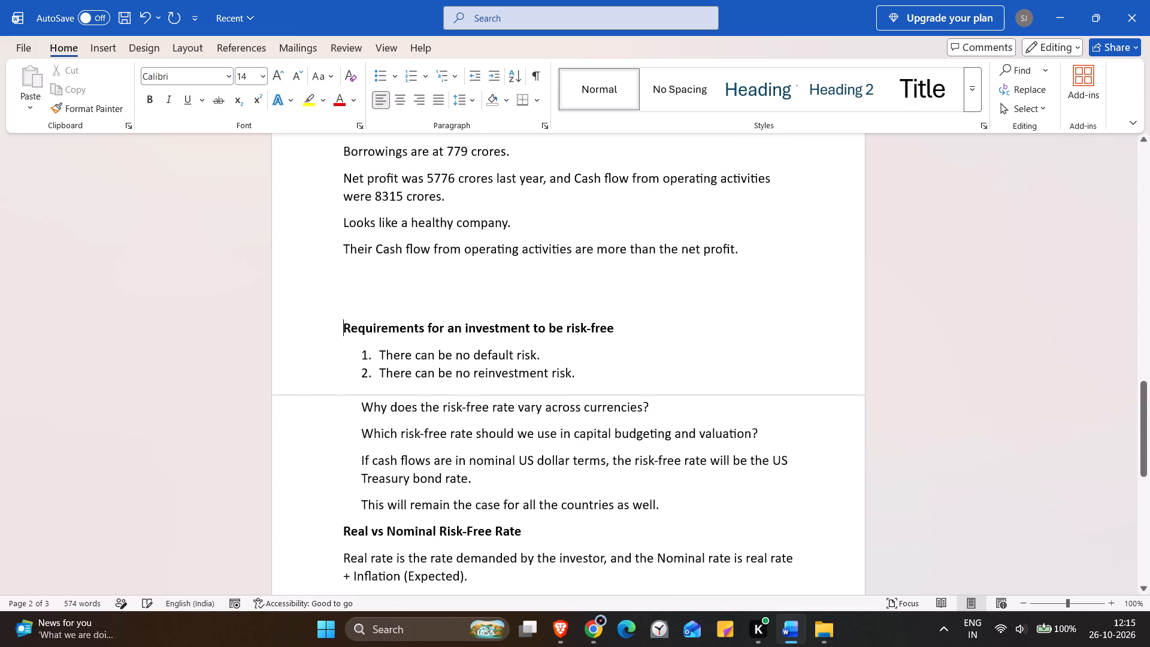
pyautogui.press('BackSpace')
pyautogui.press('BackSpace')
pyautogui.press('BackSpace')
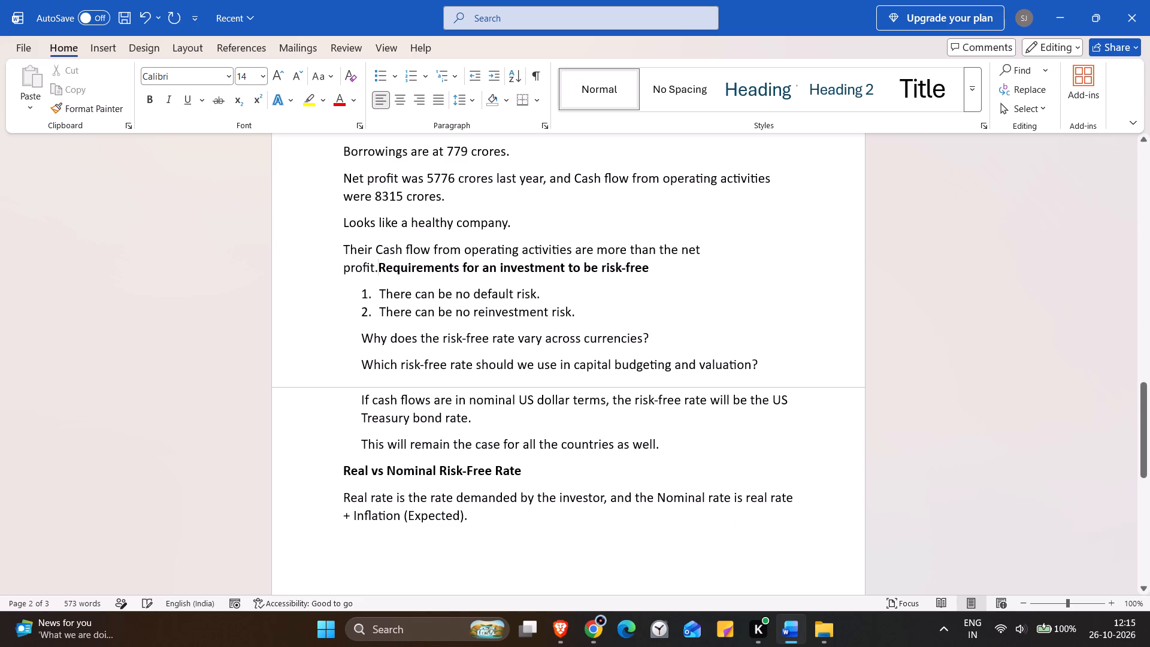
pyautogui.press('Return')
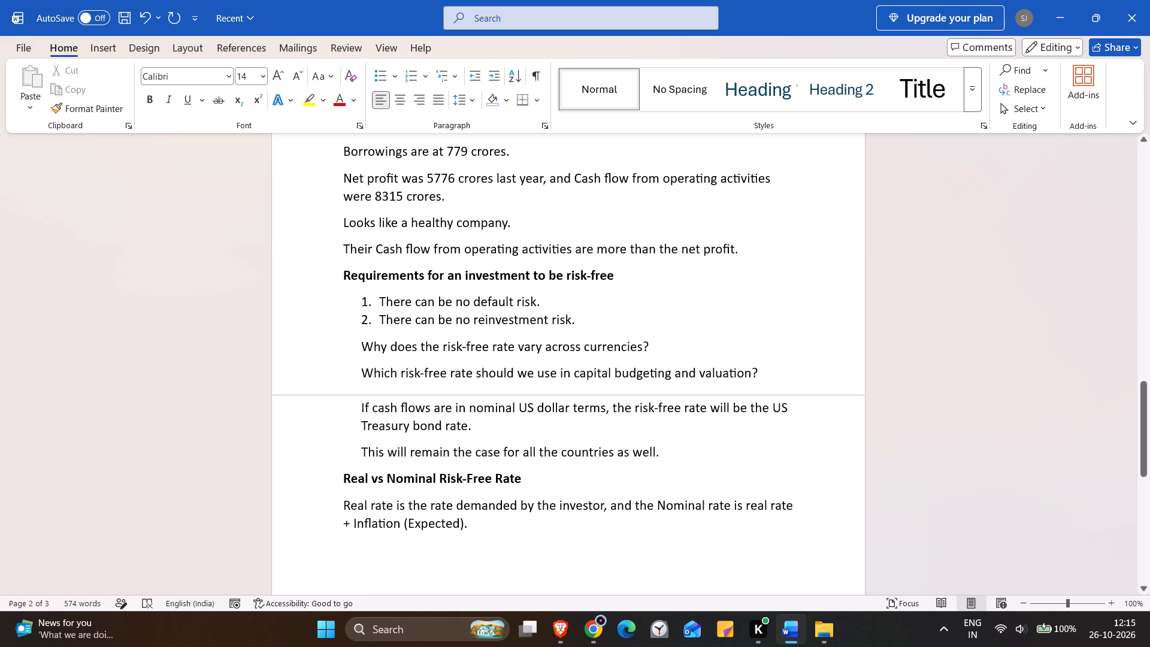
# Join the "Borrowings are at 779 crores." line to the end of the reserves sentence, separated by a space.
pyautogui.scroll(1, 344, 238)
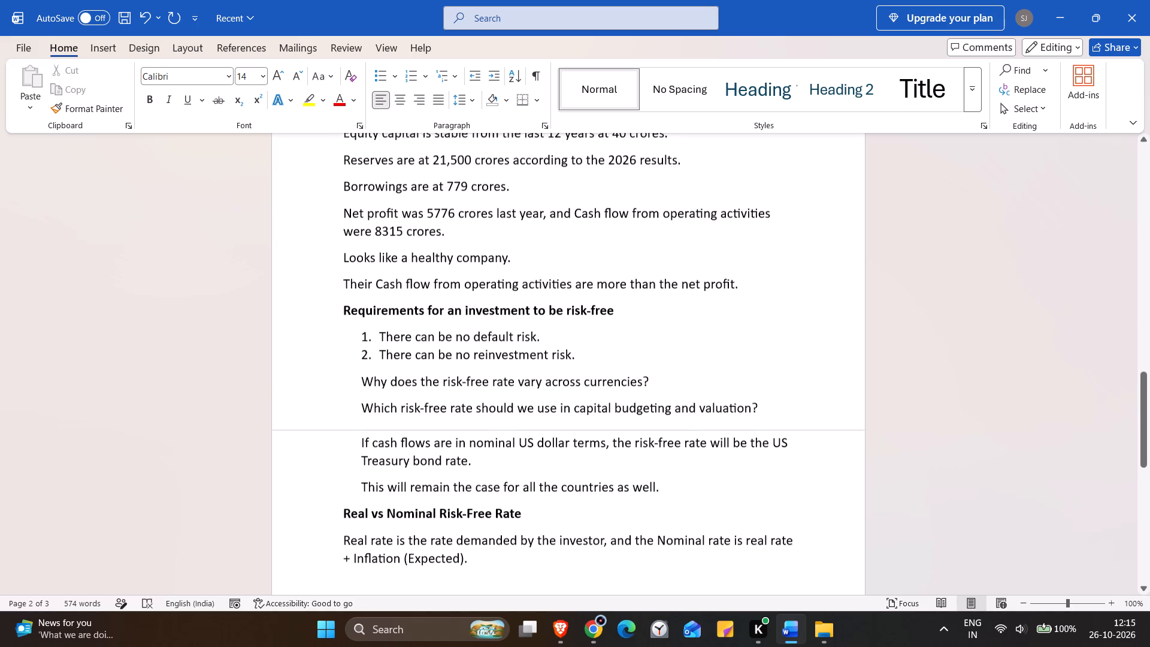
pyautogui.scroll(1, 344, 238)
pyautogui.click(343, 220)
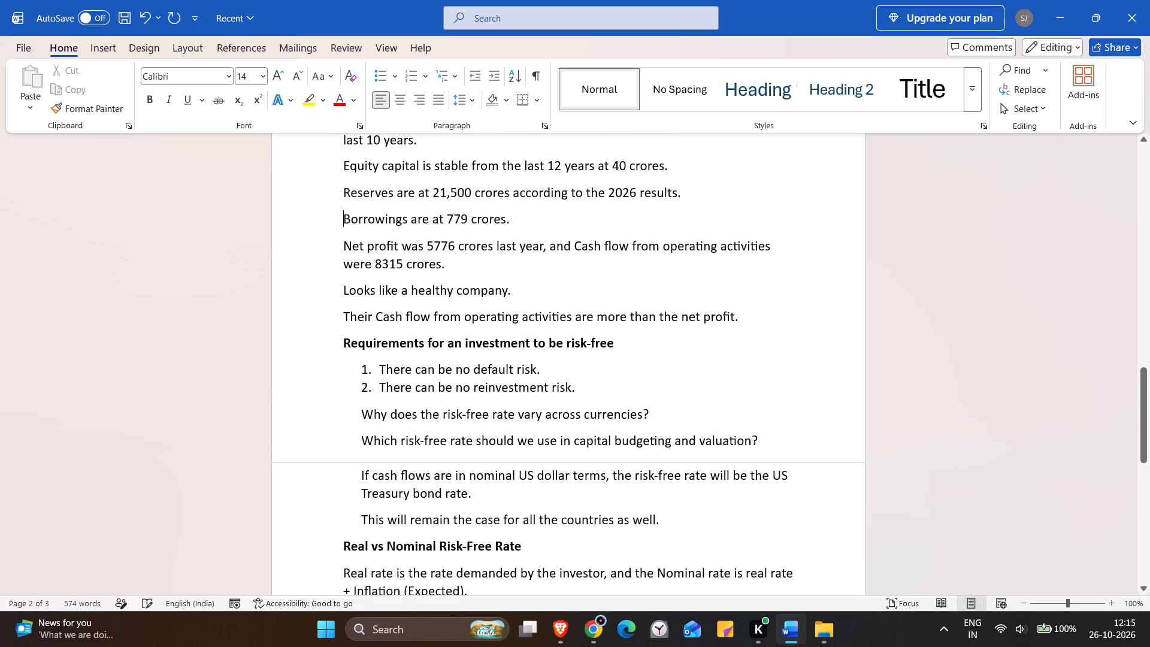
pyautogui.click(343, 220)
pyautogui.press('BackSpace')
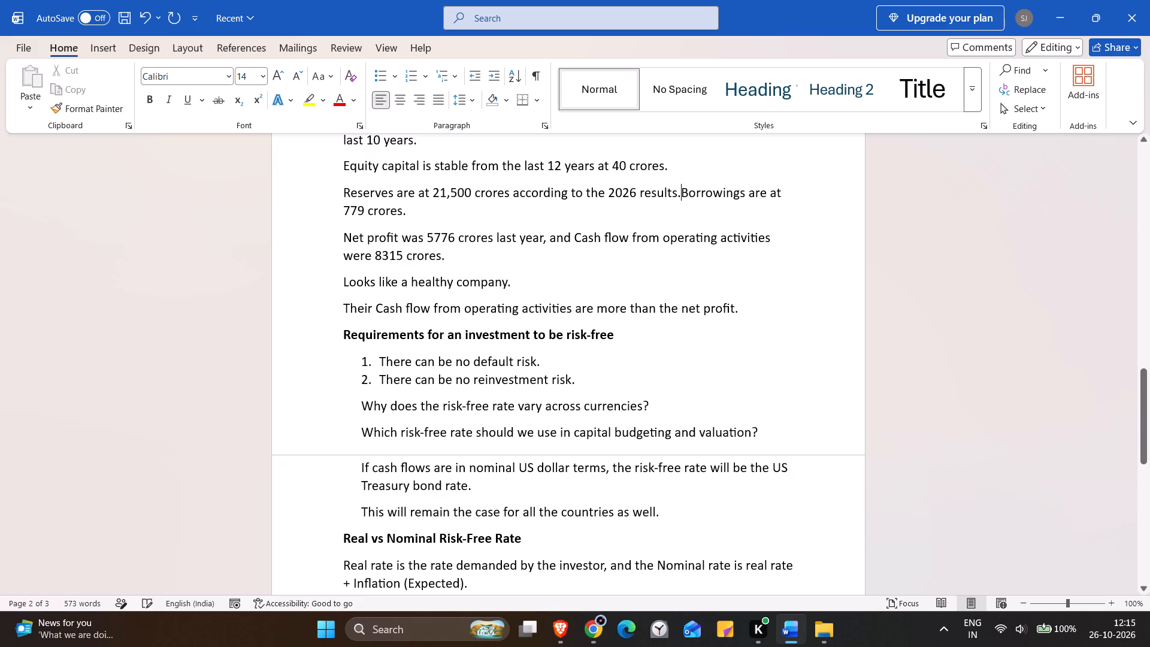
pyautogui.press('space')
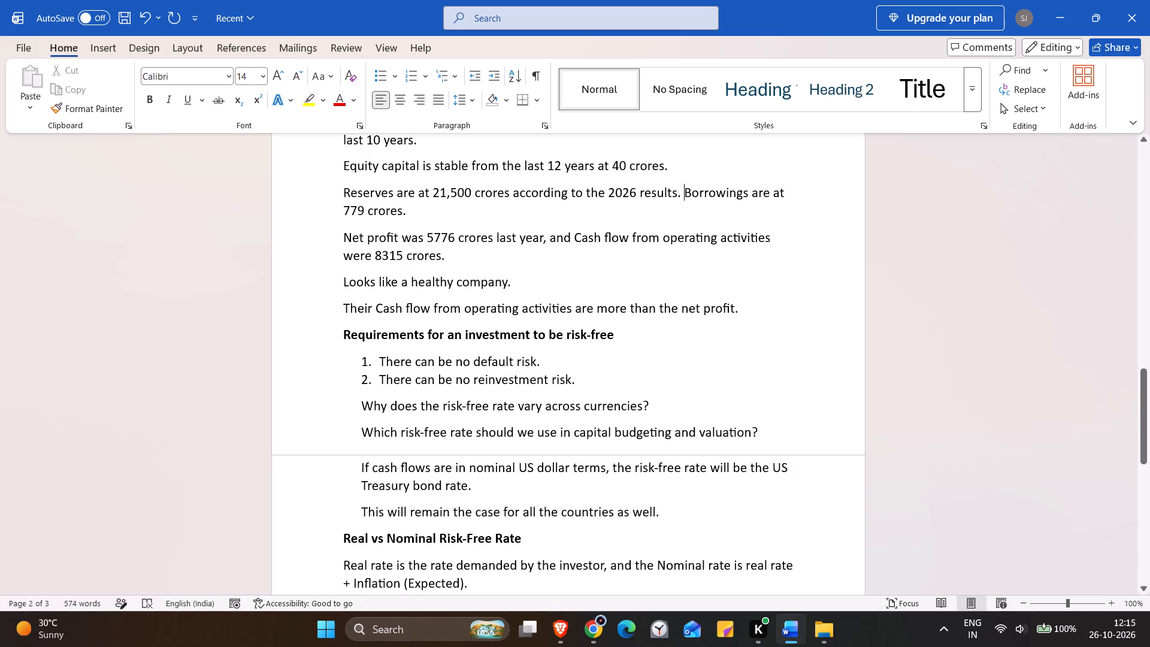
# Join the "Their Cash flow from operating activities" line to the end of "Looks like a healthy company.", separated by a space.
pyautogui.scroll(1, 345, 306)
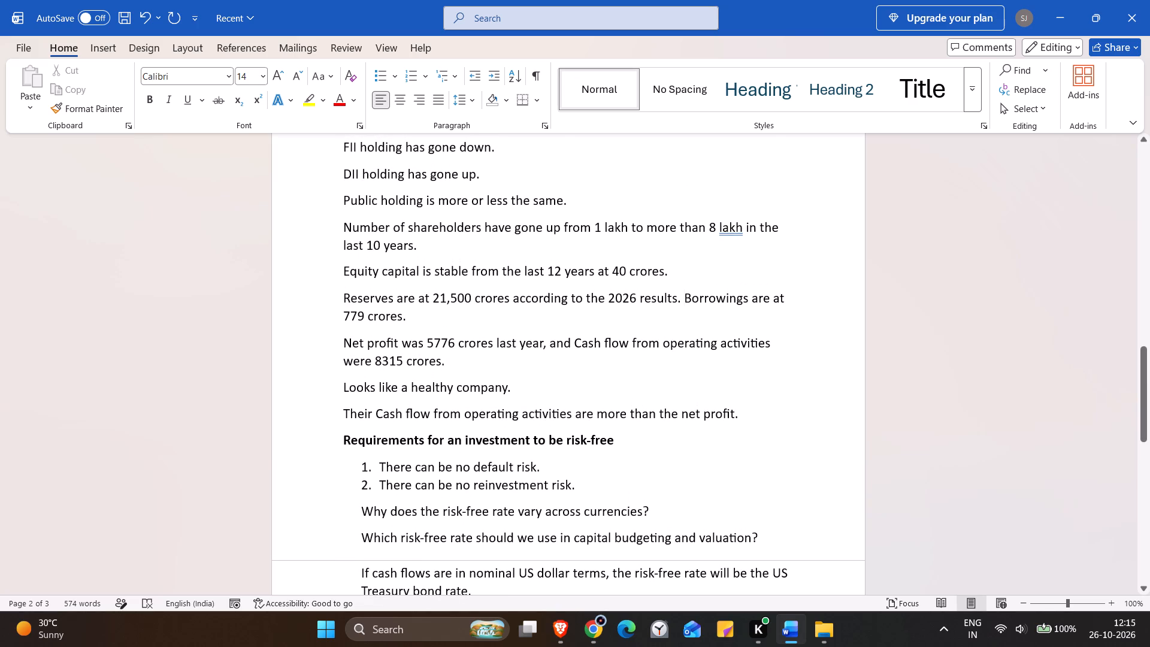
pyautogui.click(341, 414)
pyautogui.press('BackSpace')
pyautogui.press('space')
pyautogui.press('BackSpace')
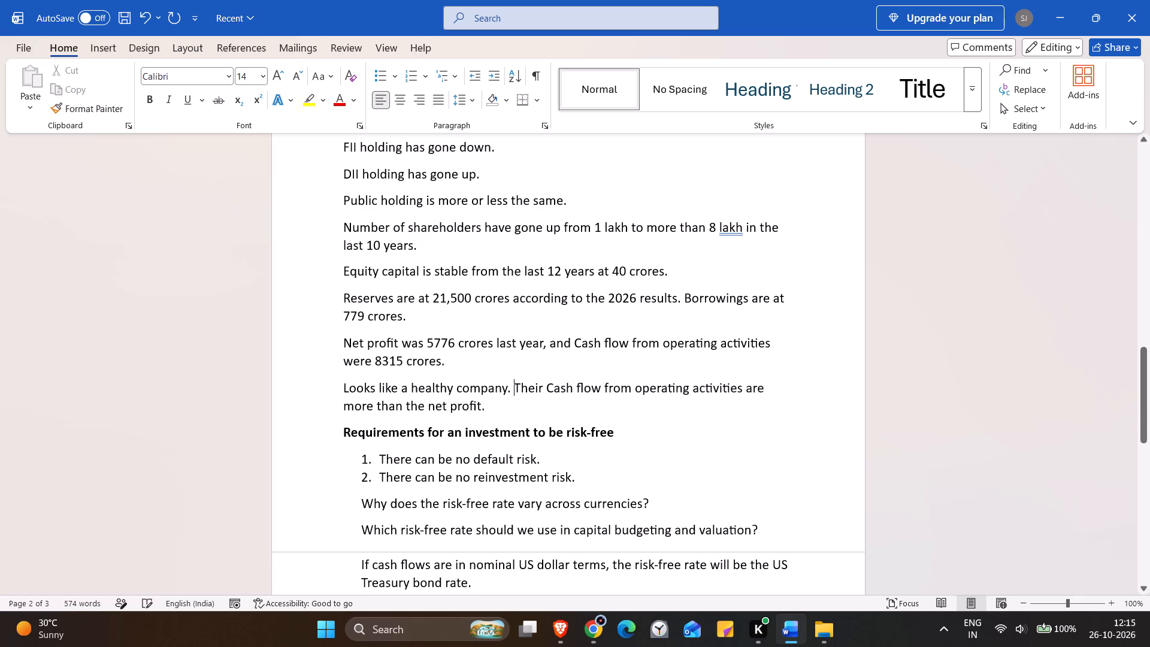
pyautogui.scroll(2, 341, 414)
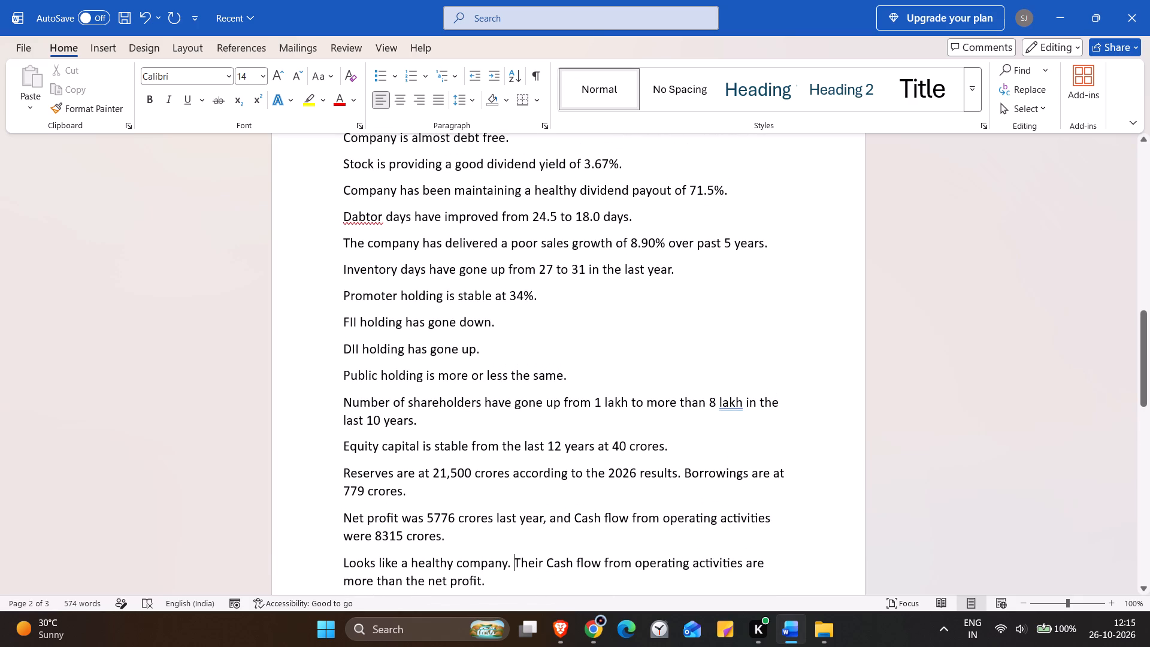
pyautogui.press('BackSpace')
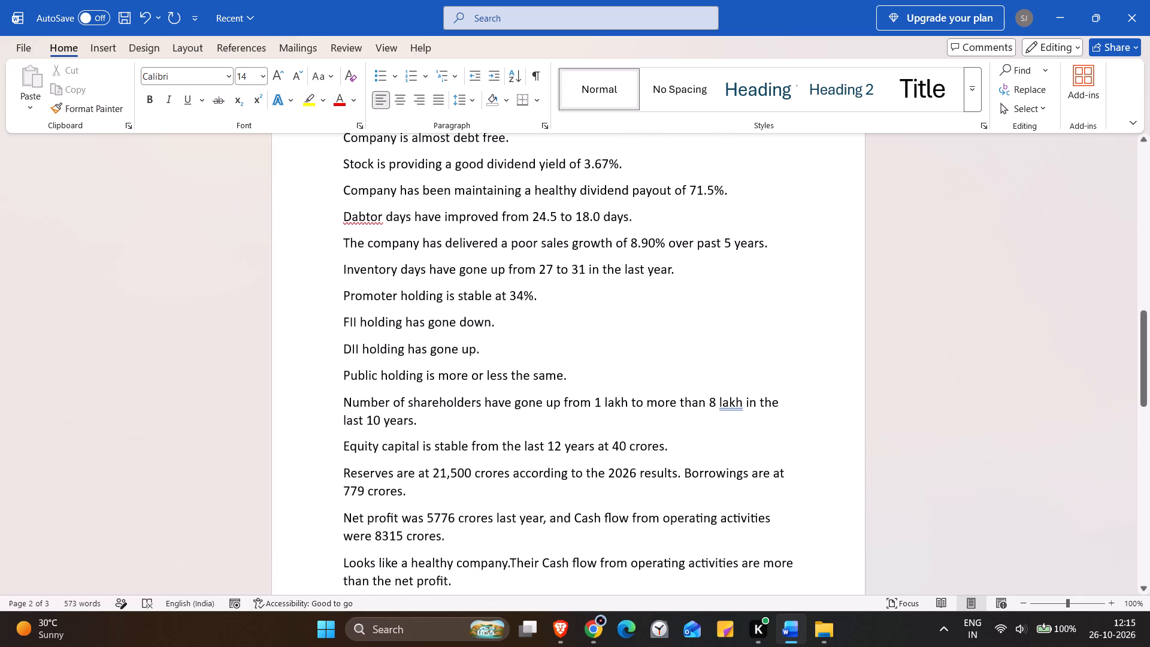
pyautogui.press('space')
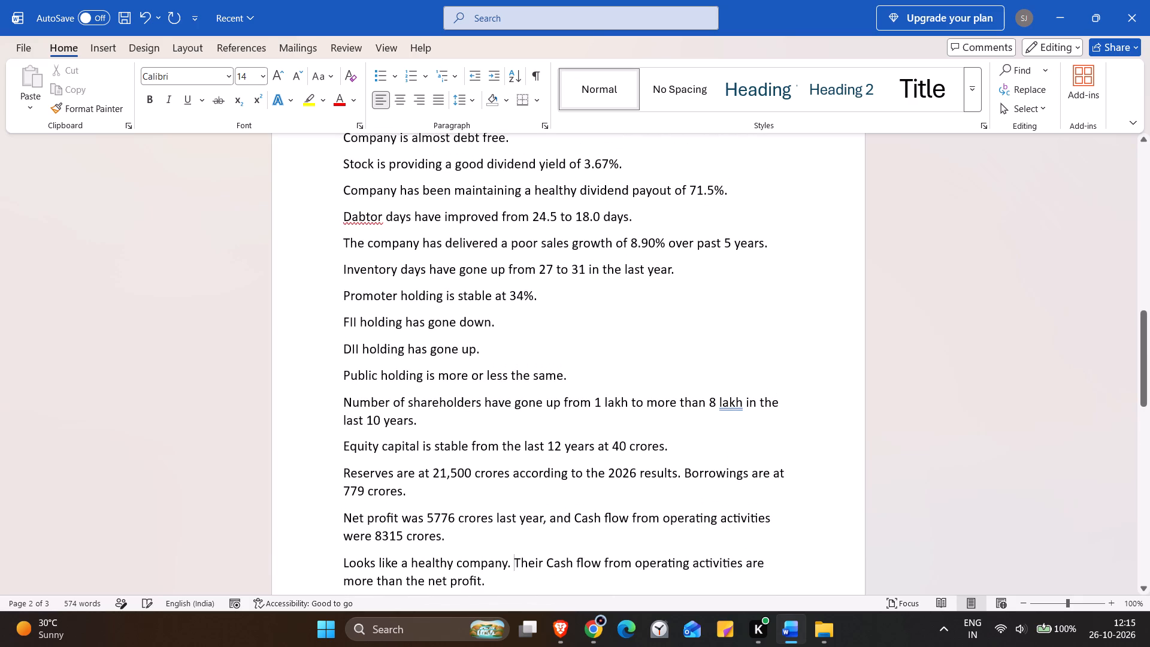
# Join the "DII holding has gone up." line directly onto the end of "FII holding has gone down.", without a space.
pyautogui.click(339, 349)
pyautogui.press('BackSpace')
pyautogui.press('space')
pyautogui.scroll(-1, 387, 412)
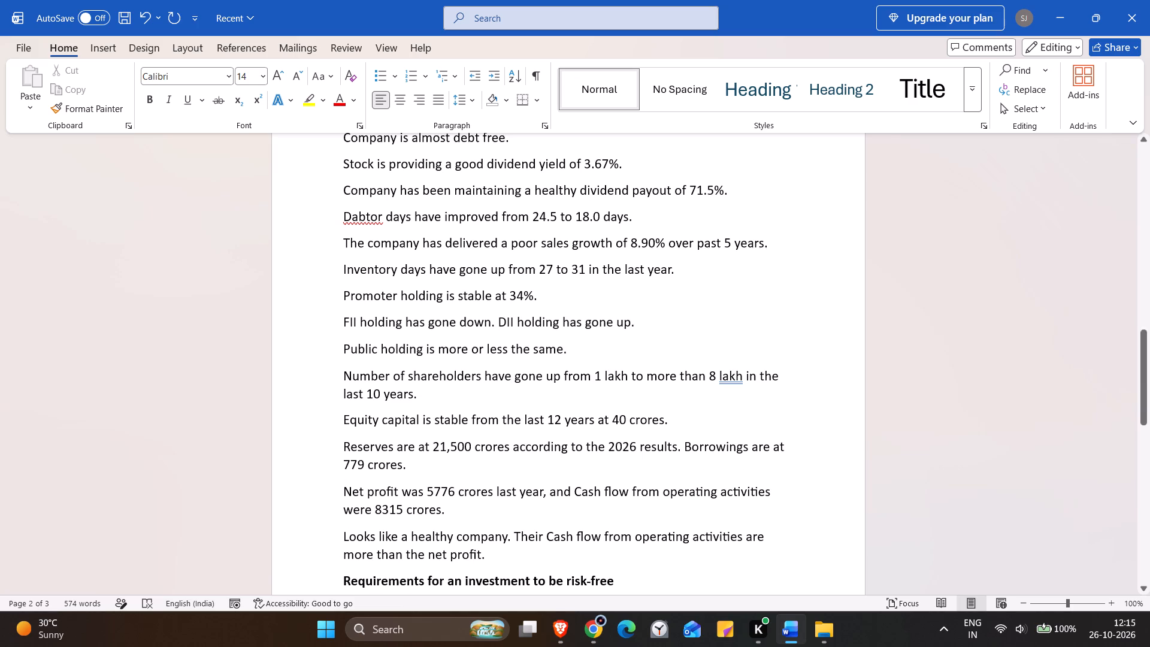
pyautogui.scroll(-2, 387, 412)
pyautogui.scroll(5, 387, 412)
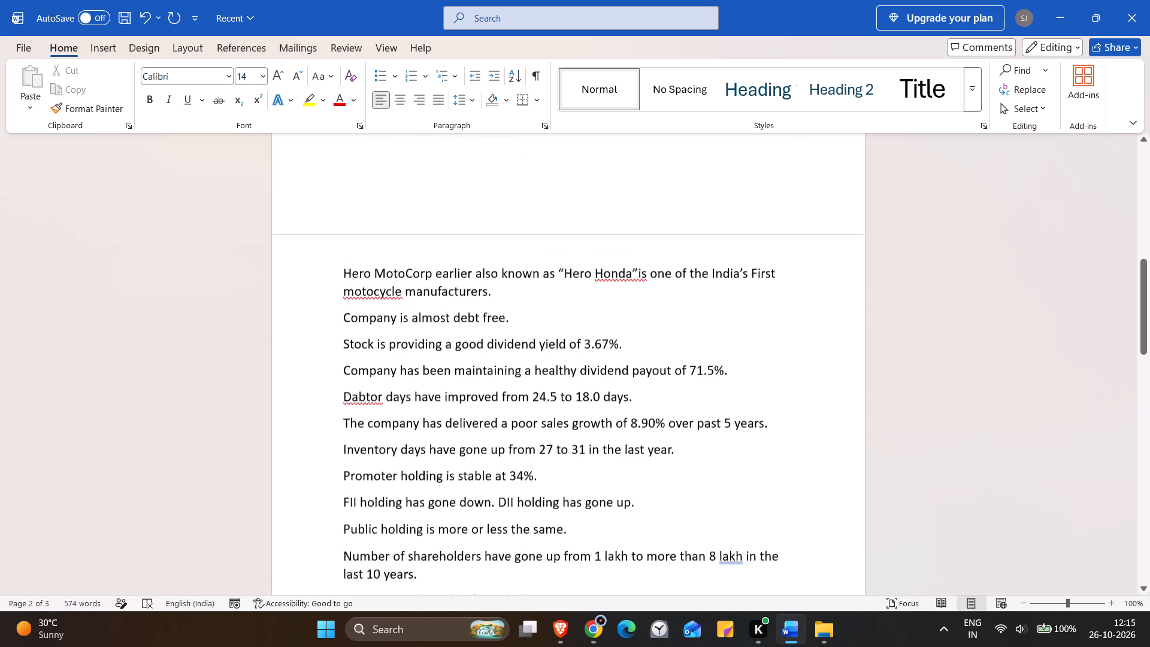
pyautogui.scroll(1, 387, 412)
pyautogui.scroll(-1, 361, 461)
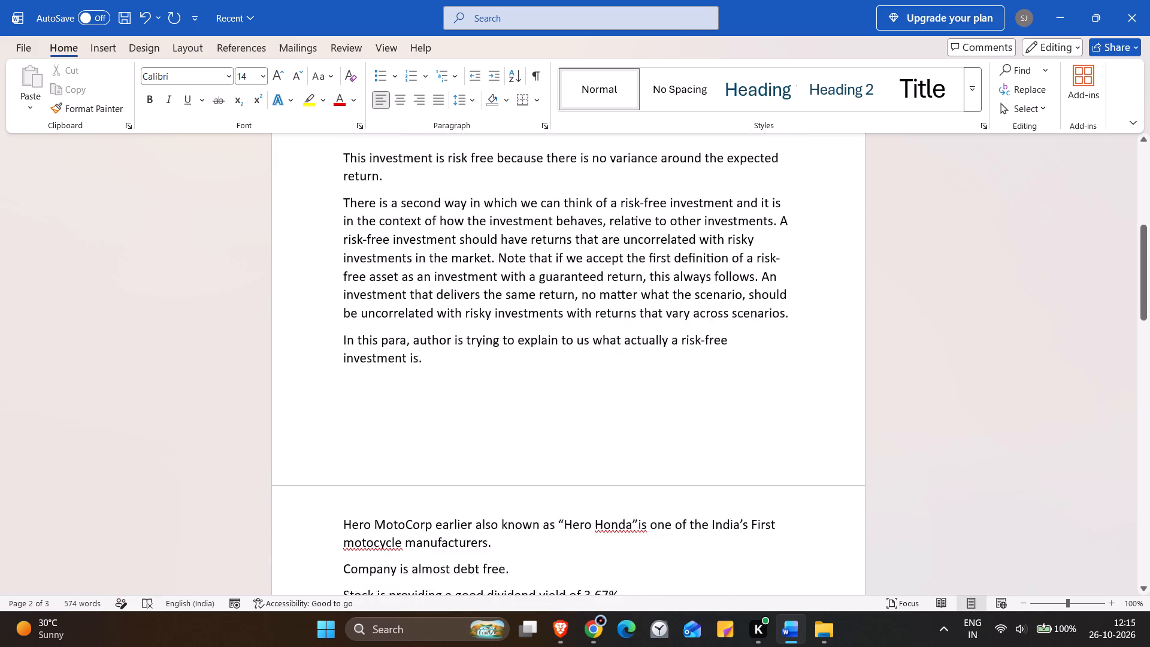
pyautogui.scroll(-1, 361, 461)
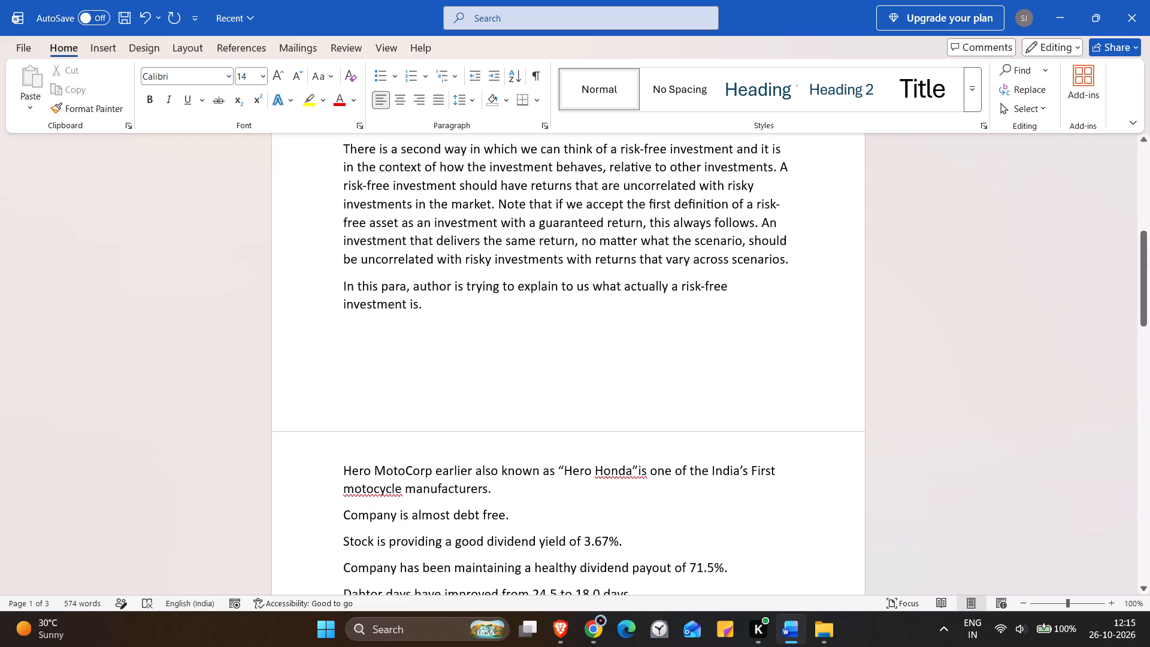
pyautogui.press('BackSpace')
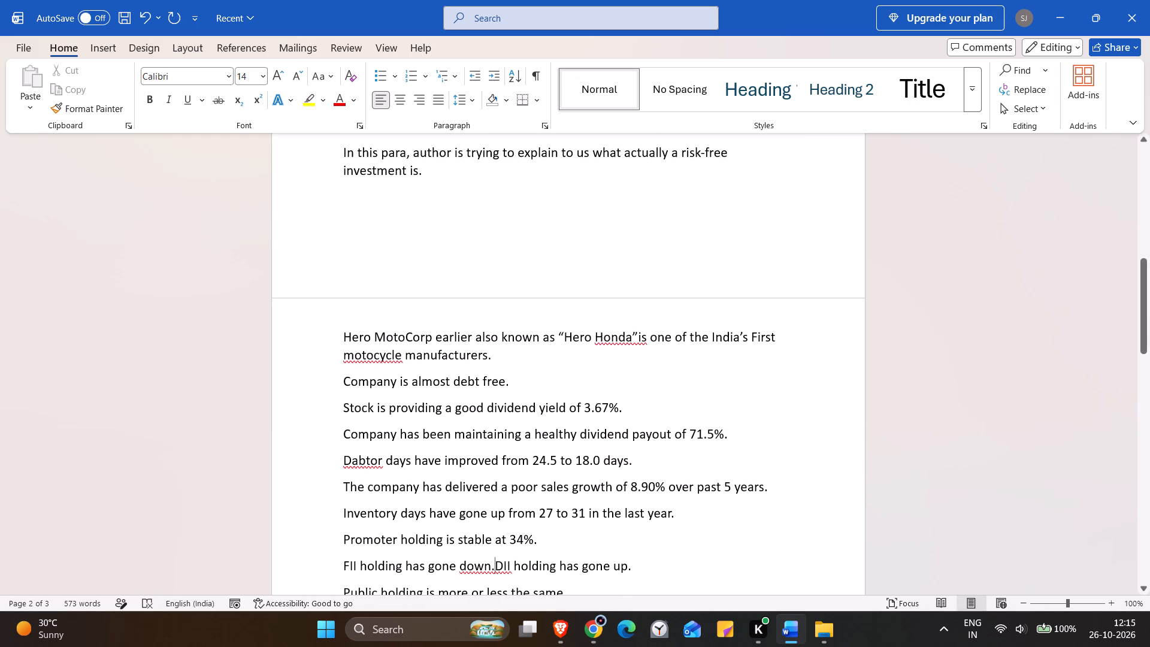
# Remove the blank lines above the "Hero MotoCorp" paragraph so it sits directly beneath the sentence about what a risk-free investment is.
pyautogui.click(340, 335)
pyautogui.press('BackSpace')
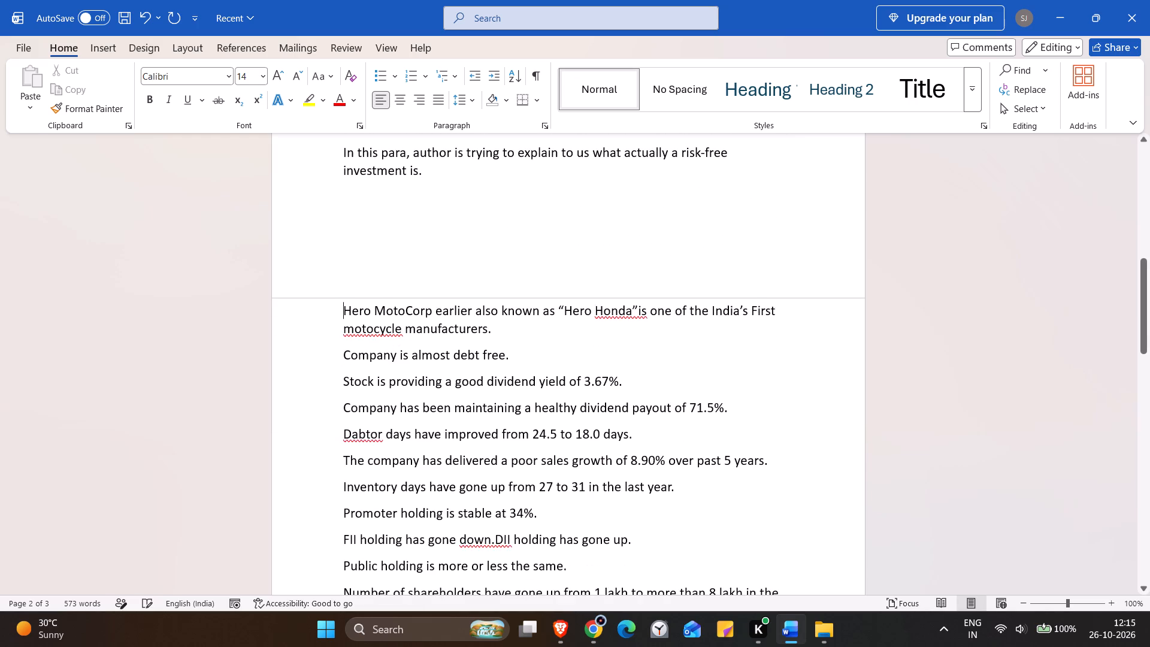
pyautogui.press('BackSpace')
pyautogui.press('BackSpace')
pyautogui.press('BackSpace')
pyautogui.press('BackSpace')
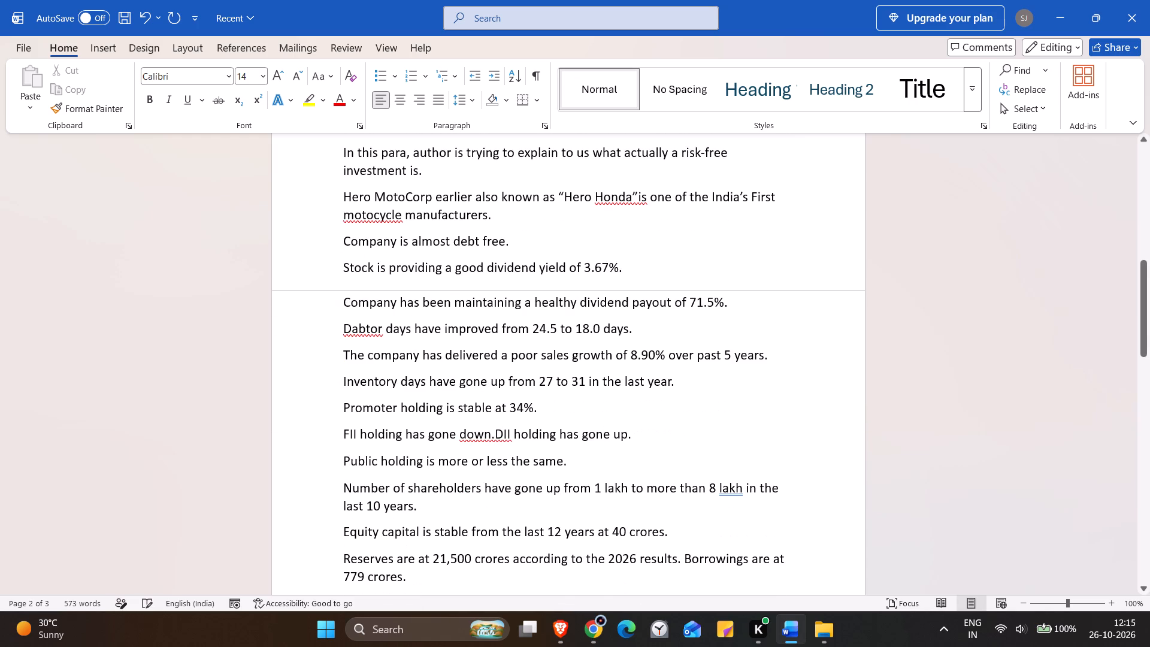
# Apply the Title style to the empty paragraph below the "Inflation (Expected)" line and add a second empty Title paragraph beneath it.
pyautogui.scroll(-6, 340, 335)
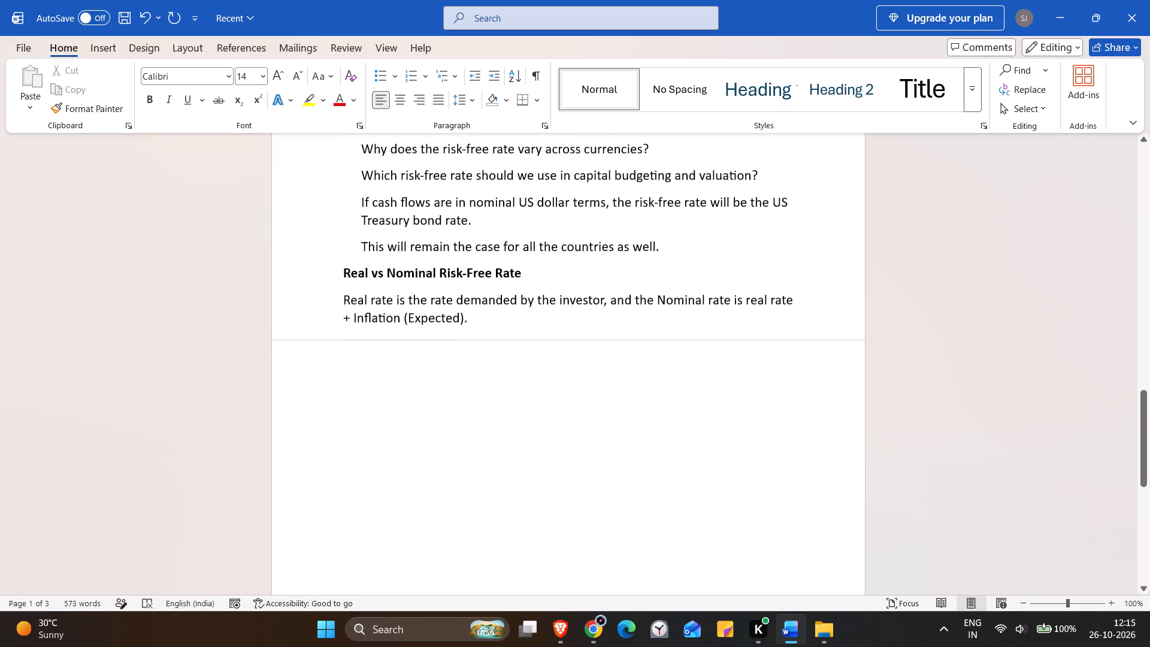
pyautogui.click(441, 359)
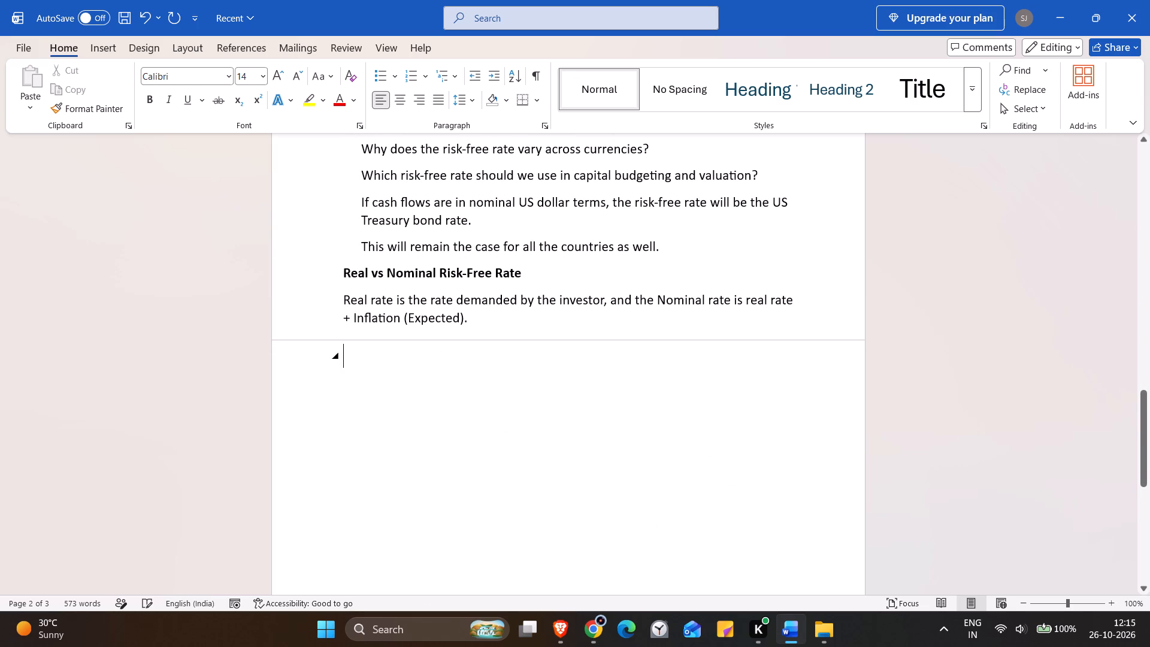
pyautogui.click(928, 94)
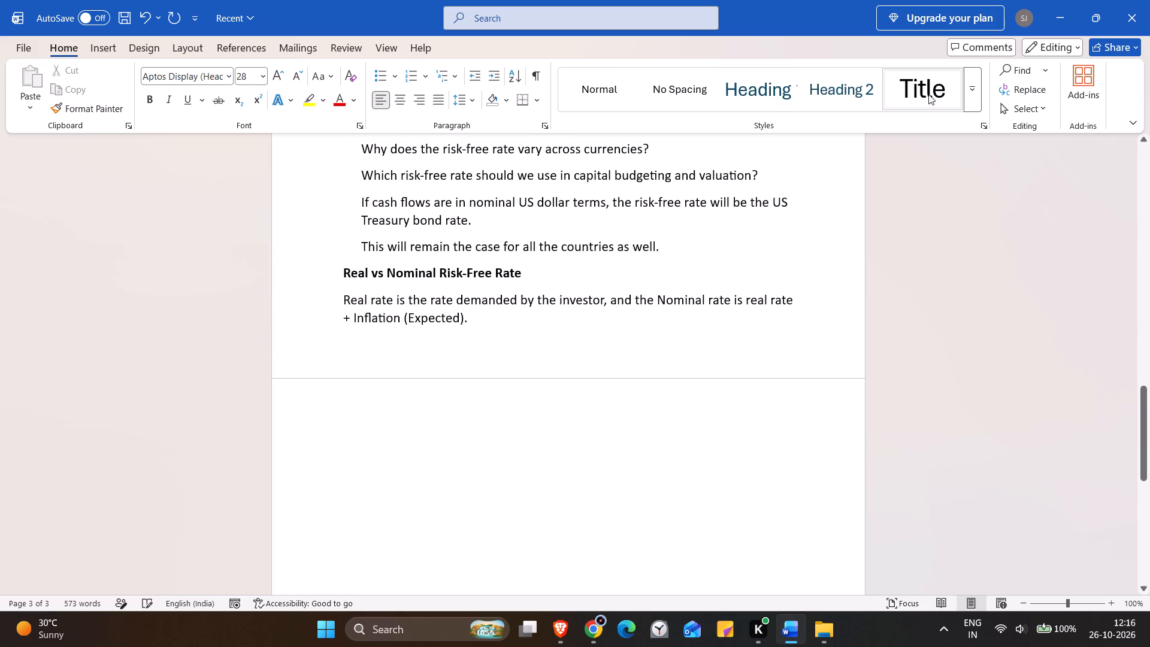
pyautogui.press('Return')
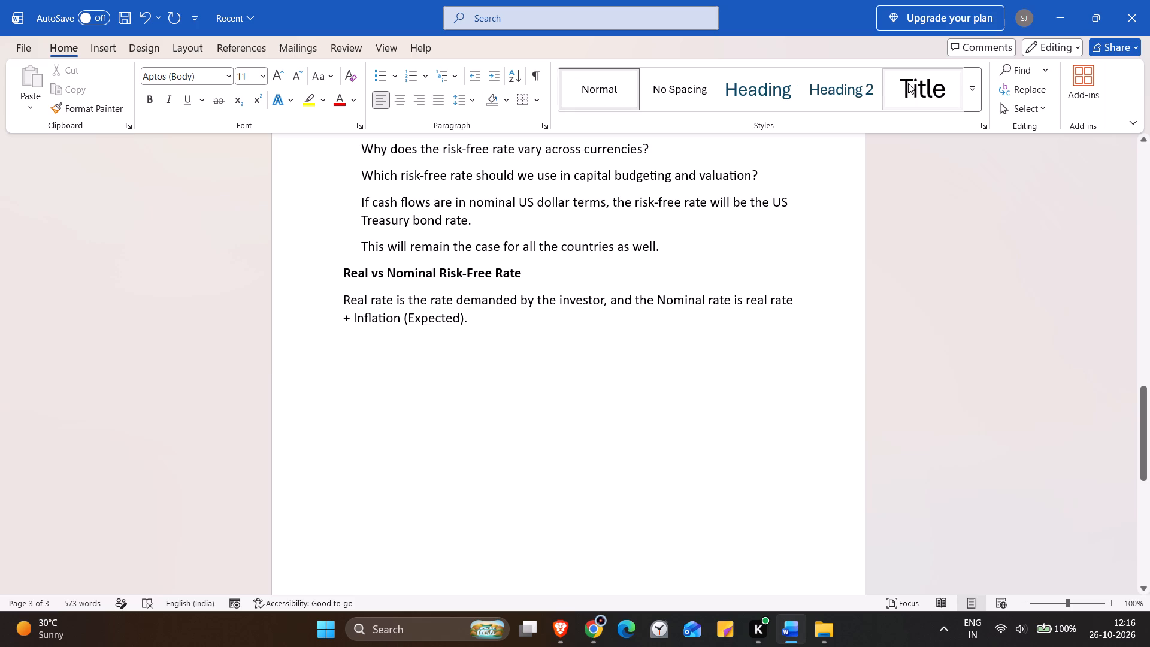
pyautogui.click(908, 83)
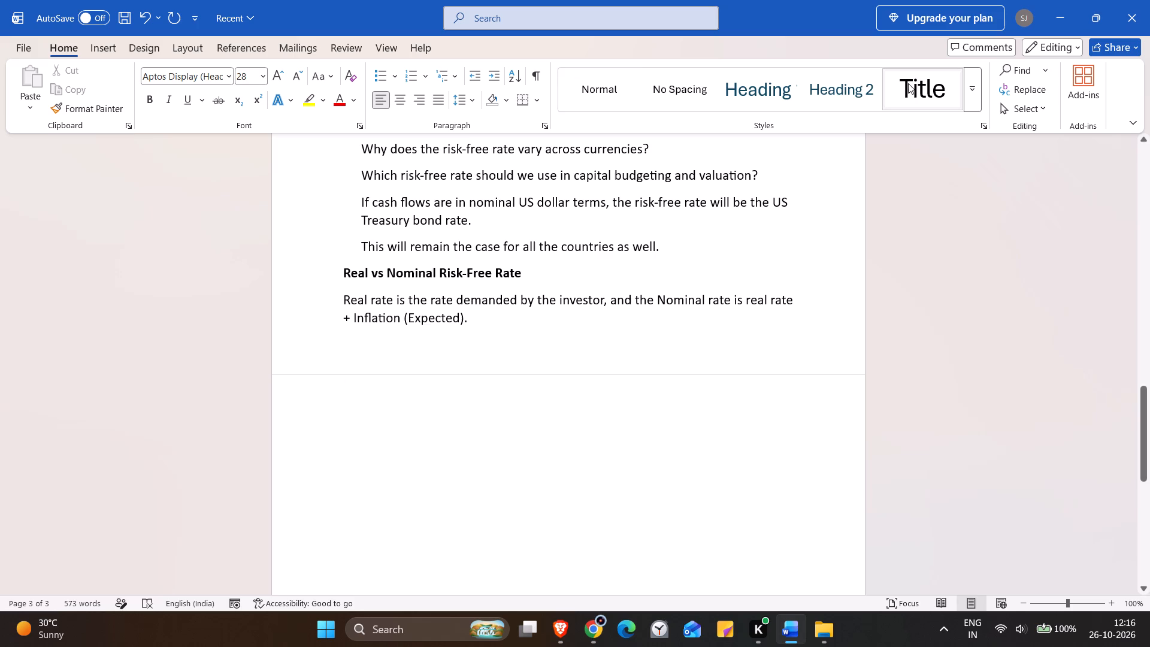
# Enter the title "OPTION STRATAGIES" in capitals in the new Title paragraph, with three spaces between the words.
pyautogui.hotkey('shift', 'i')
pyautogui.press('BackSpace')
pyautogui.write('Option Stra')
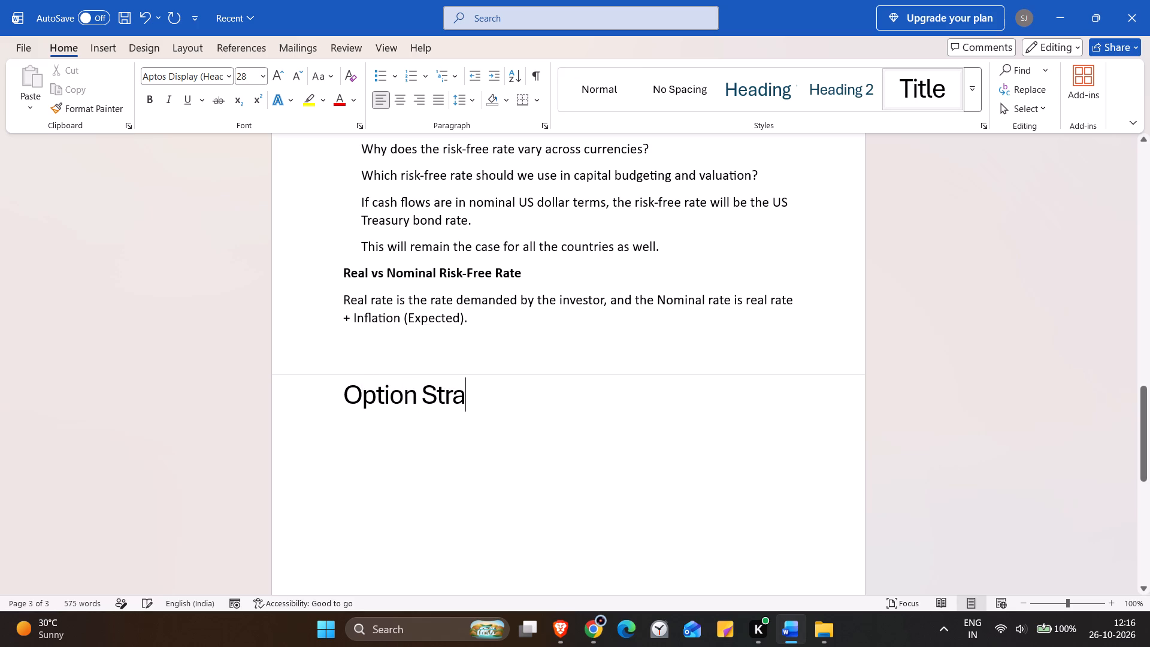
pyautogui.write('ta')
pyautogui.press('BackSpace')
pyautogui.press('BackSpace')
pyautogui.press('BackSpace')
pyautogui.press('BackSpace')
pyautogui.press('BackSpace')
pyautogui.press('BackSpace')
pyautogui.press('BackSpace')
pyautogui.press('BackSpace')
pyautogui.press('BackSpace')
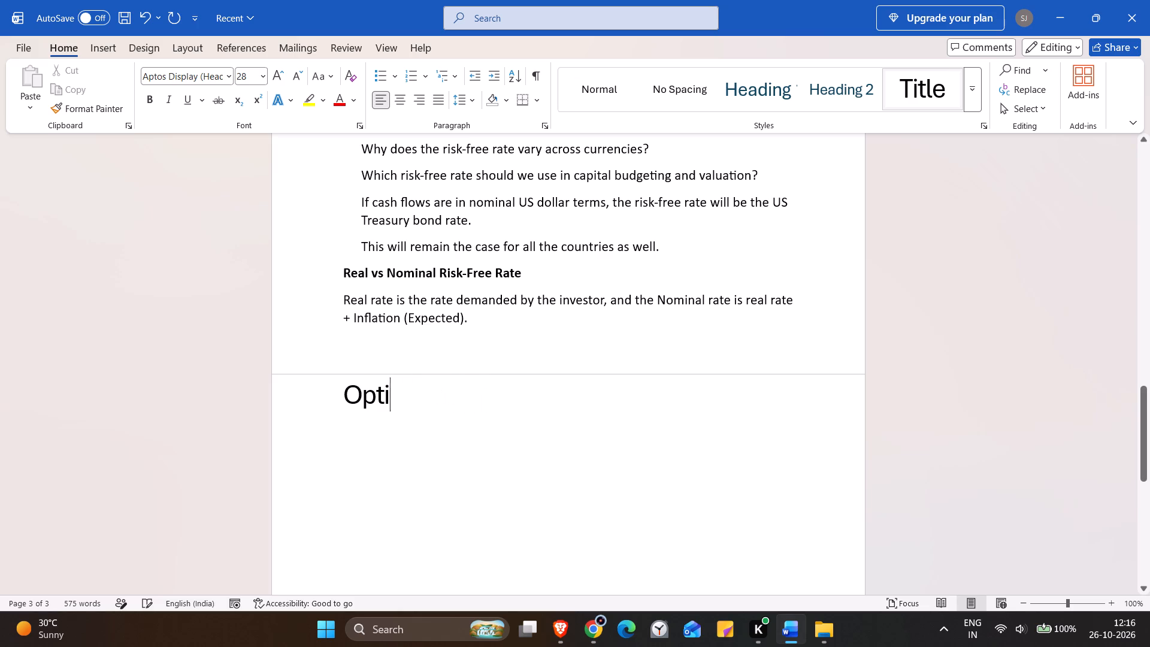
pyautogui.press('BackSpace')
pyautogui.press('BackSpace')
pyautogui.press('BackSpace')
pyautogui.write('PTION STRA')
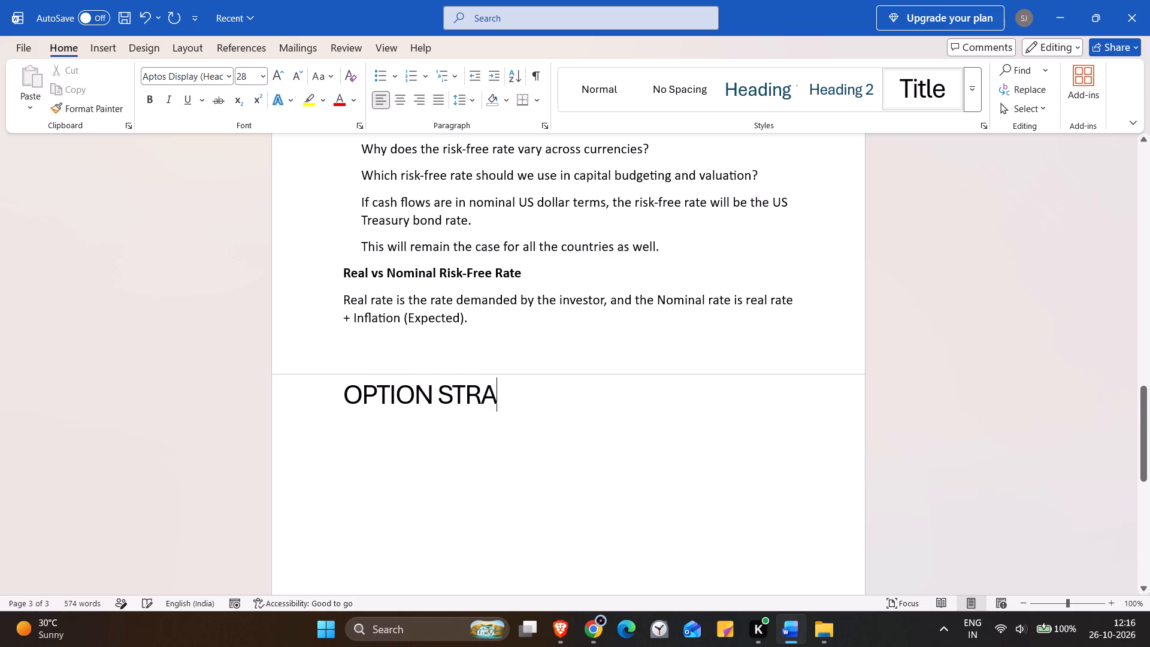
pyautogui.press('BackSpace')
pyautogui.press('BackSpace')
pyautogui.press('BackSpace')
pyautogui.press('BackSpace')
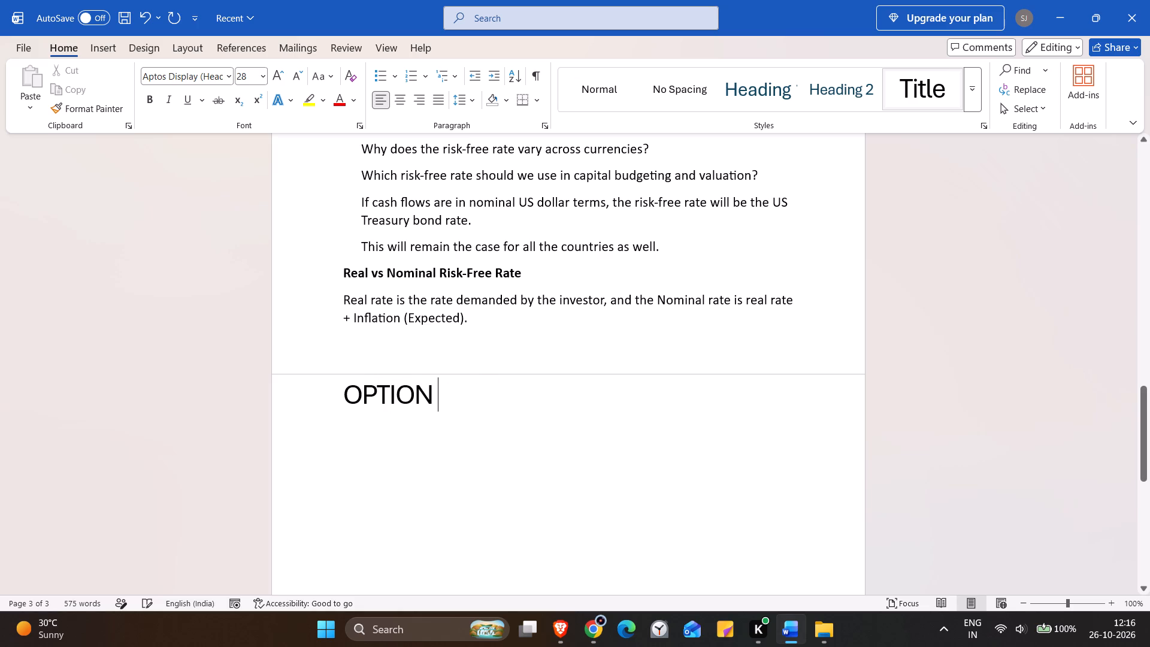
pyautogui.press('space')
pyautogui.press('space')
pyautogui.write('STRATAGIES')
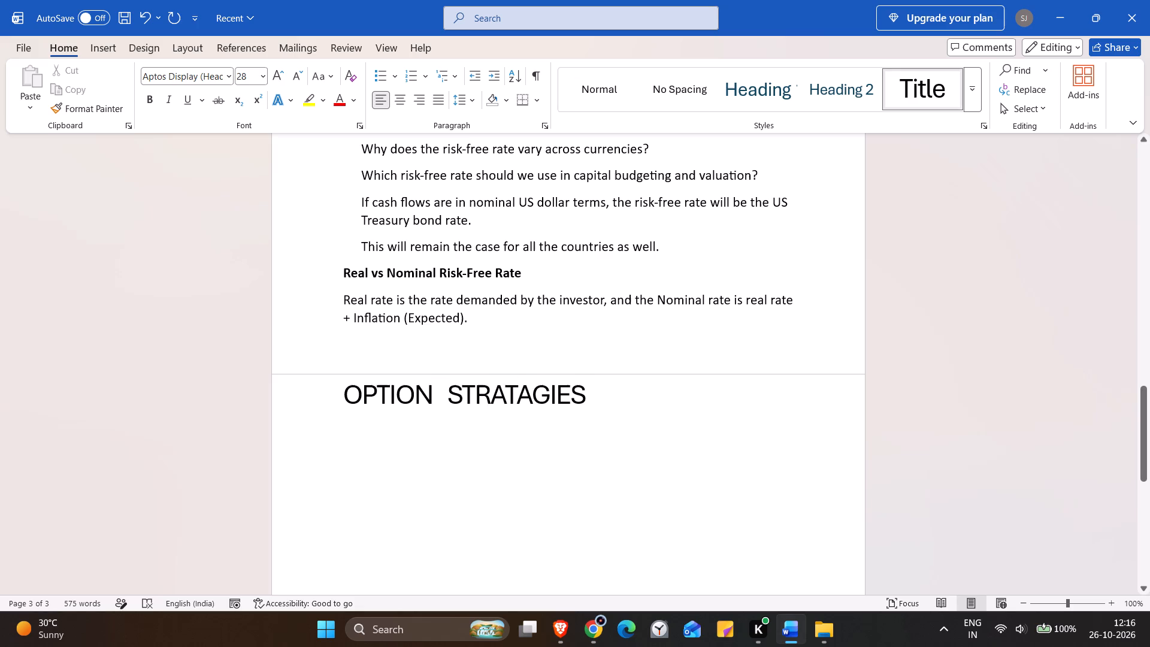
# Centre, underline and bold the "OPTION STRATAGIES" title.
pyautogui.moveTo(599, 388); pyautogui.dragTo(370, 399)
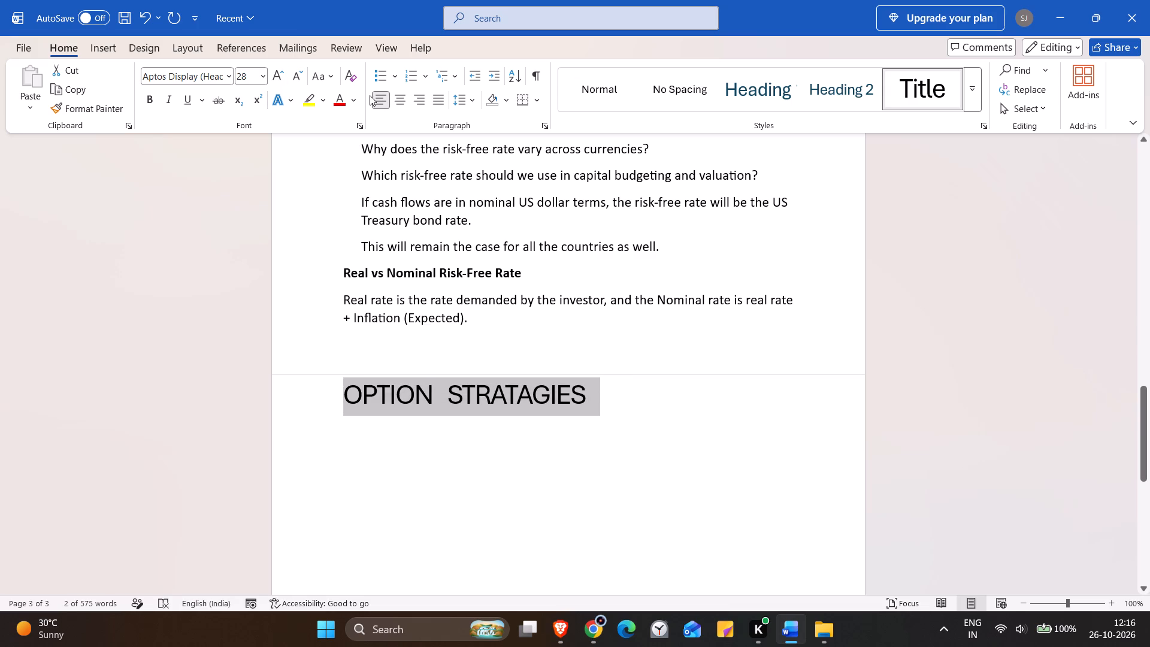
pyautogui.click(395, 102)
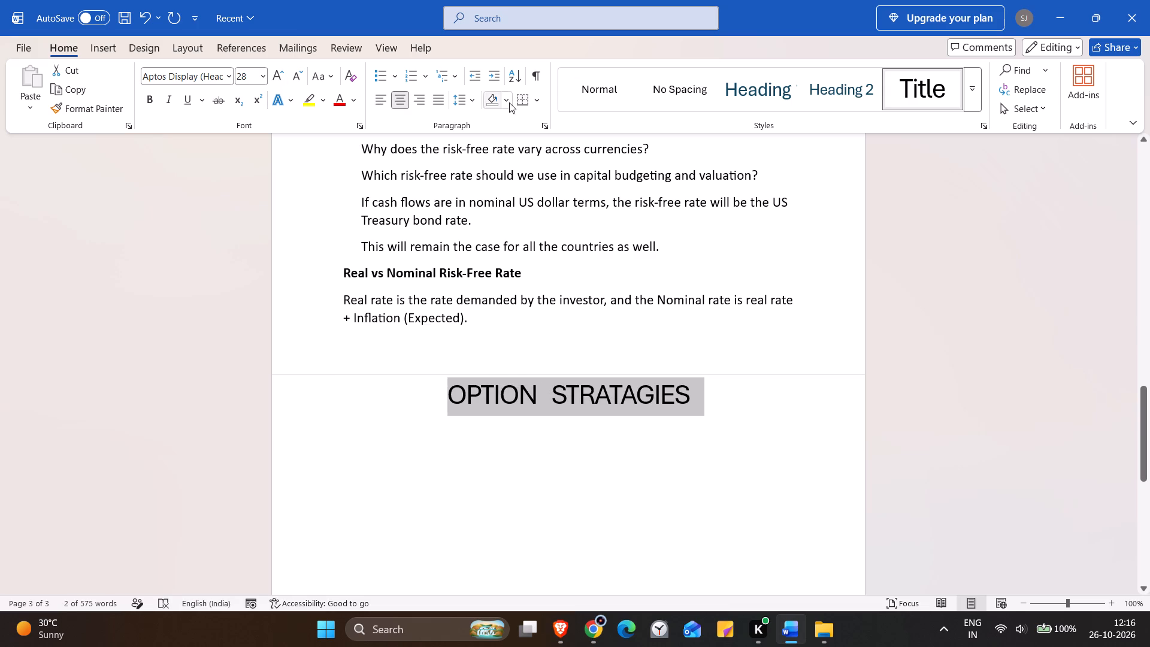
pyautogui.click(189, 98)
pyautogui.click(147, 103)
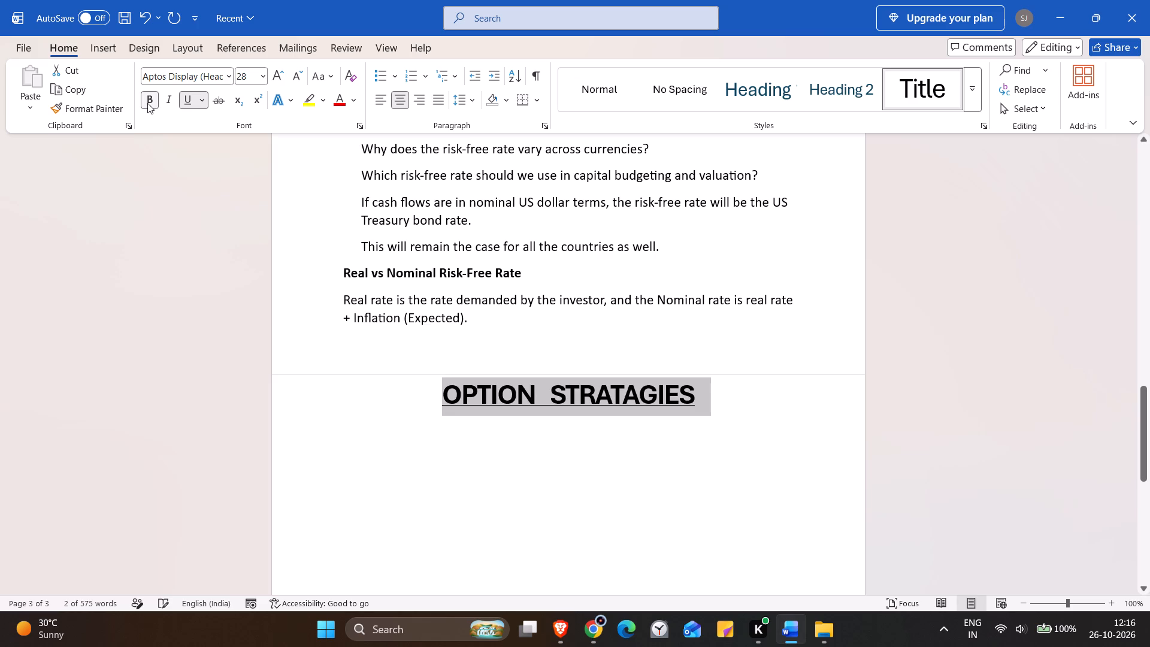
# Set the font of the "OPTION STRATAGIES" title to Calibri and deselect it.
pyautogui.click(232, 77)
pyautogui.scroll(-2, 172, 427)
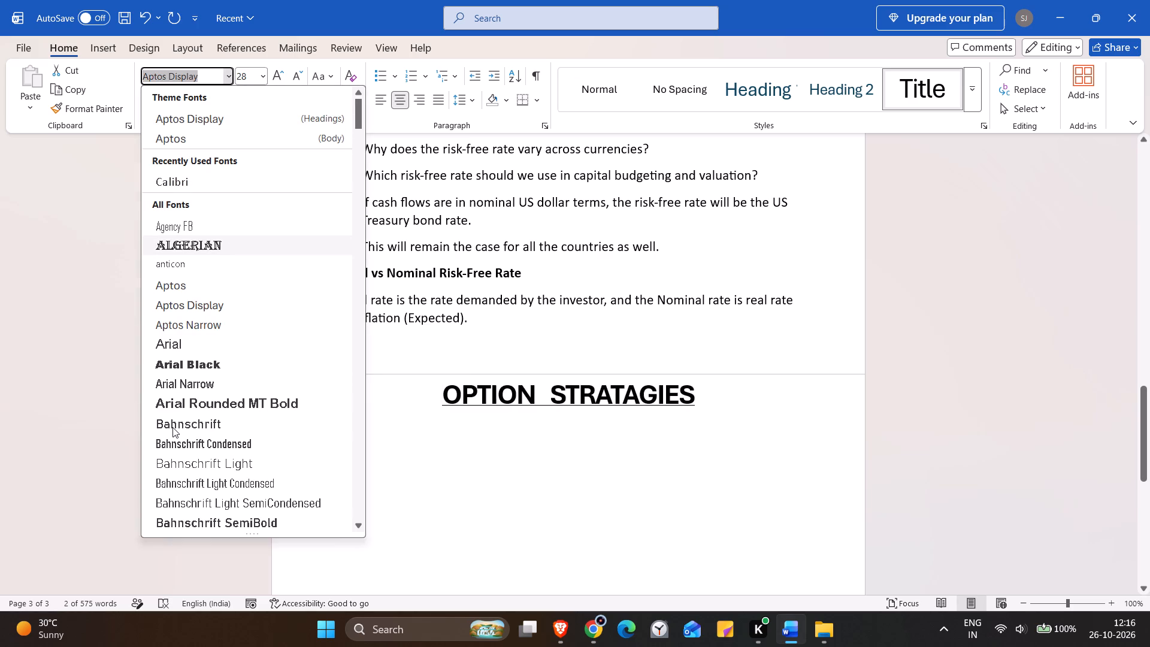
pyautogui.scroll(-2, 172, 427)
pyautogui.scroll(-6, 172, 303)
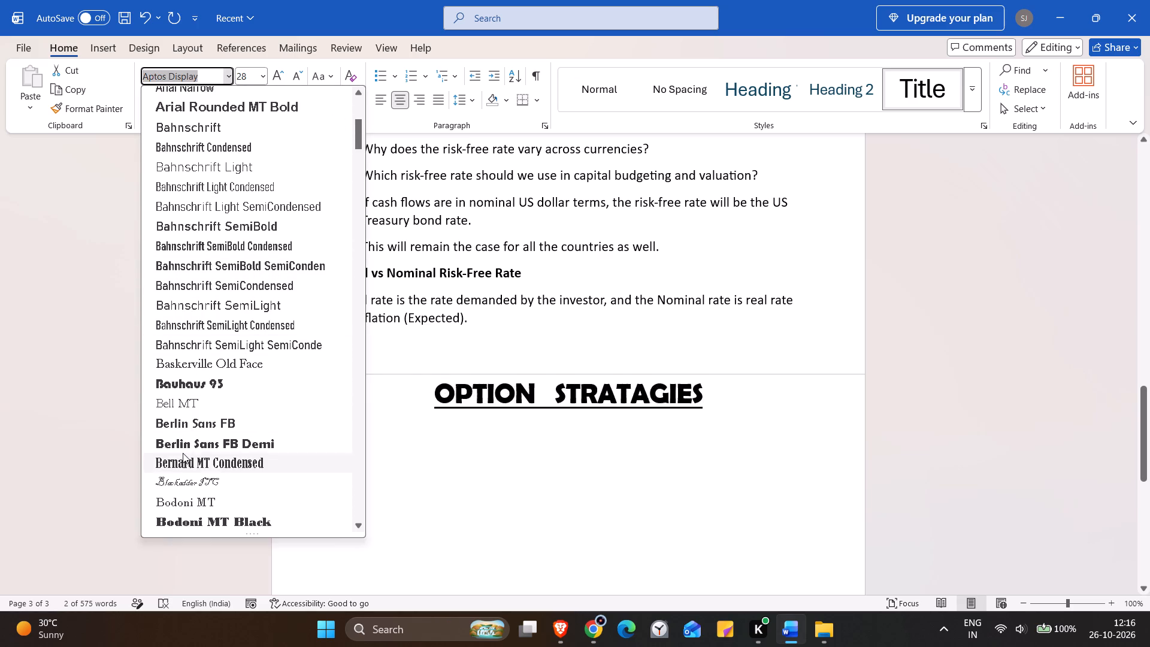
pyautogui.scroll(-4, 183, 453)
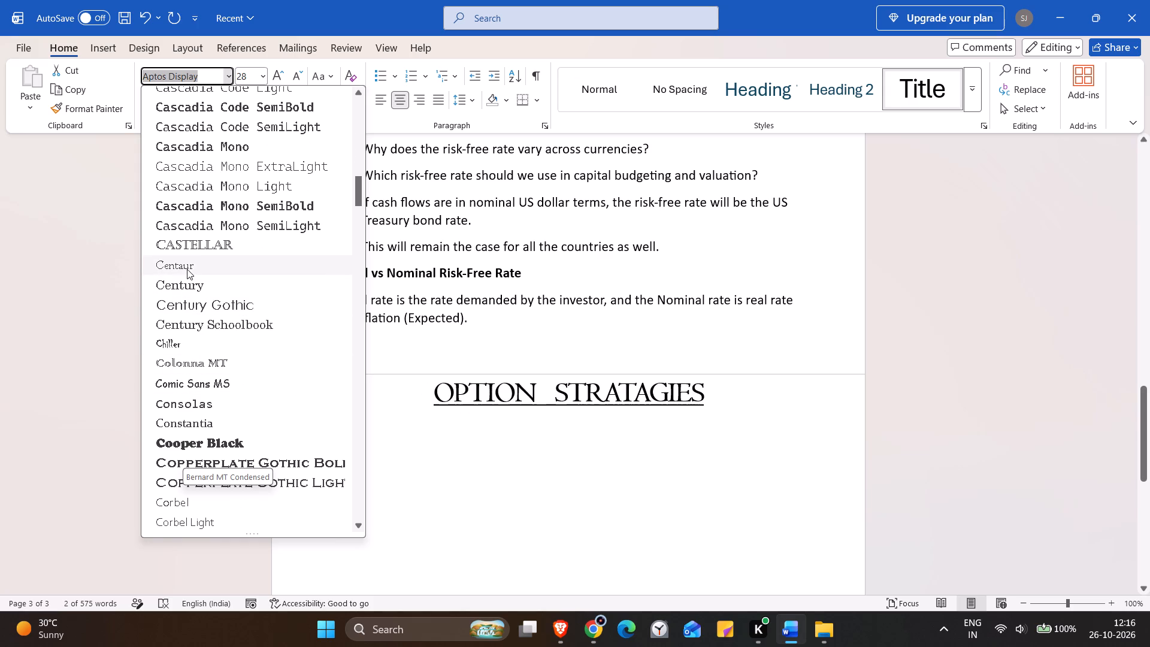
pyautogui.scroll(1, 187, 268)
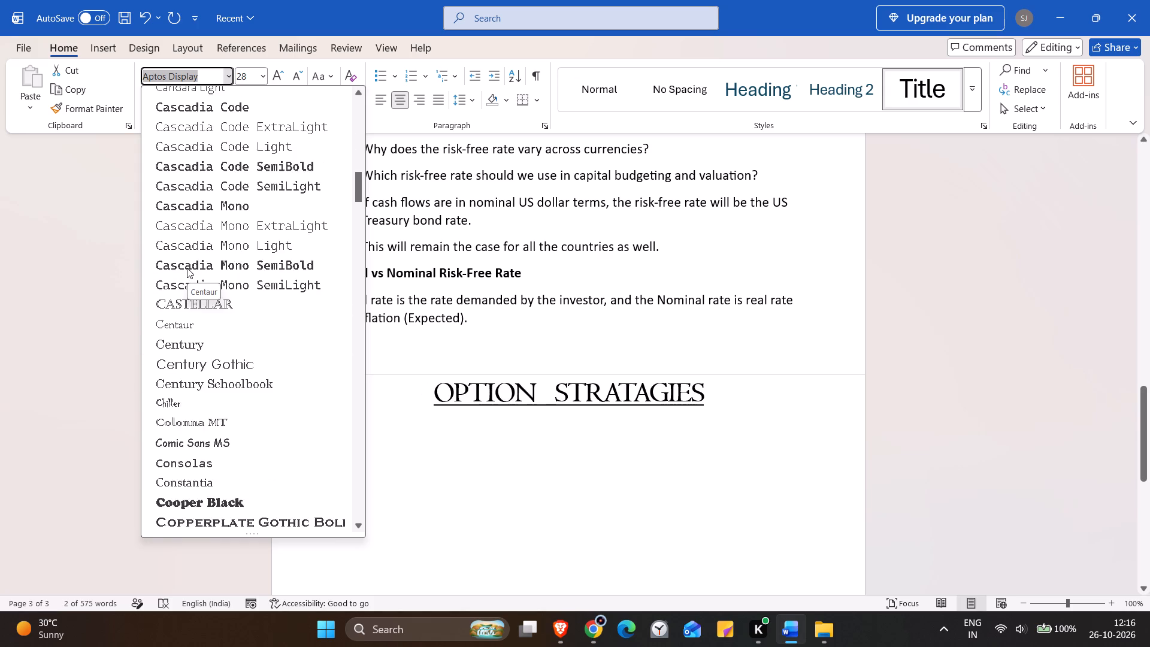
pyautogui.scroll(2, 187, 268)
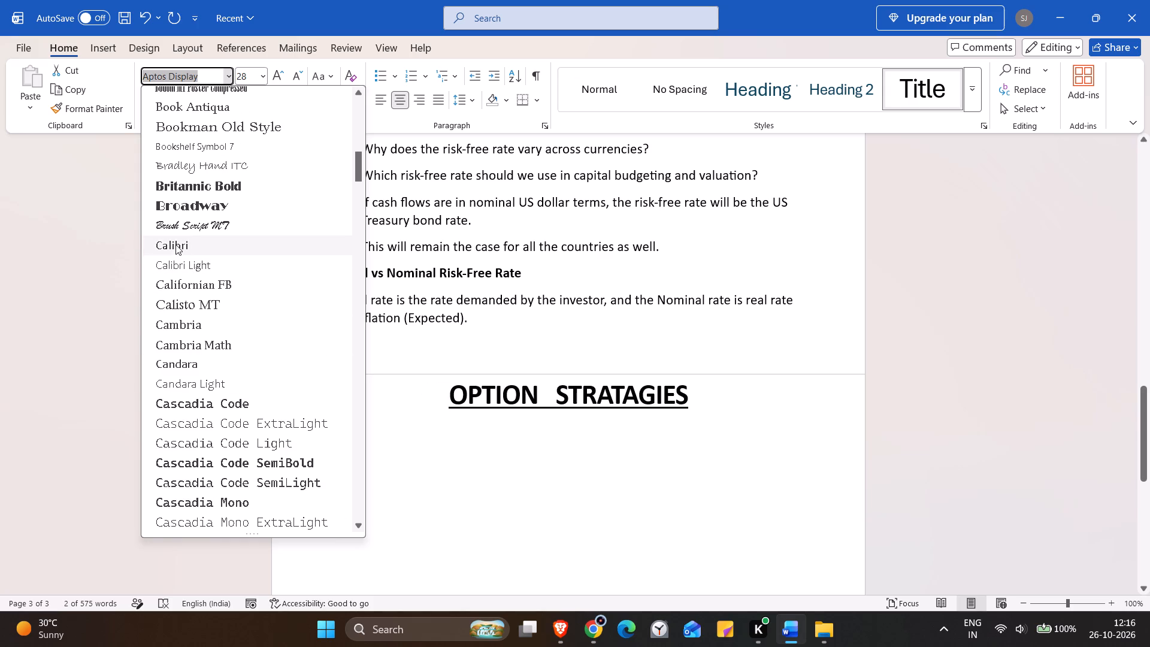
pyautogui.click(175, 244)
pyautogui.click(686, 542)
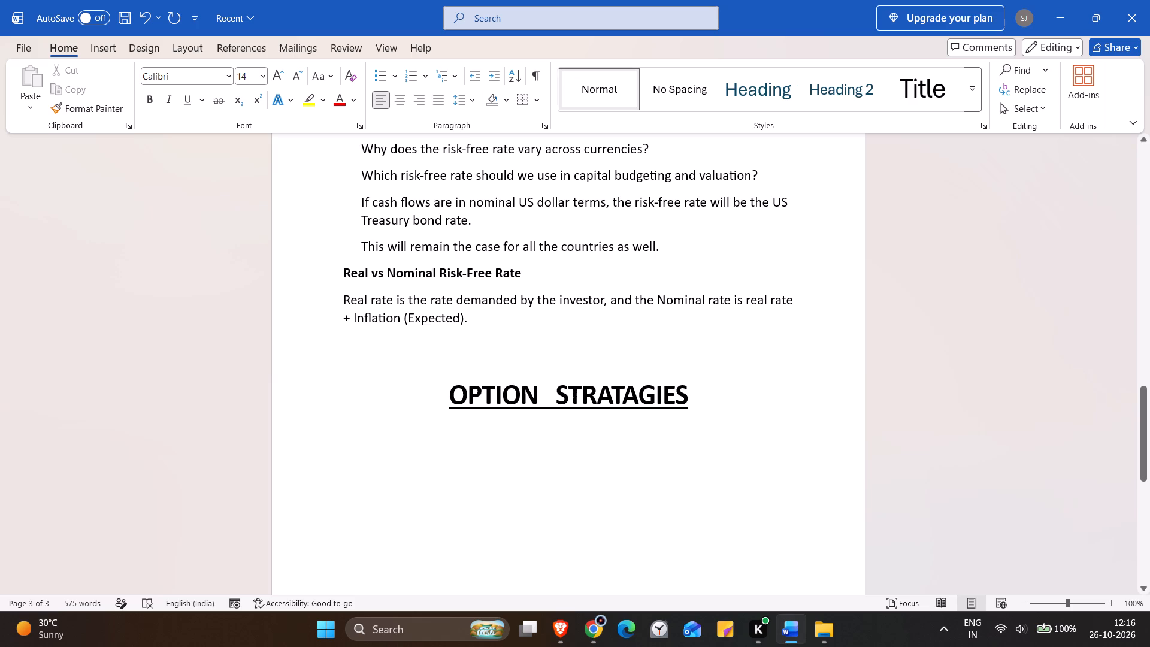
# Switch to File Explorer and open "LM01 Options Strategies HY Notes" from the IFT HY 2025 NOTES folder in CFA Study Material.
pyautogui.hotkey('alt', 'Tab')
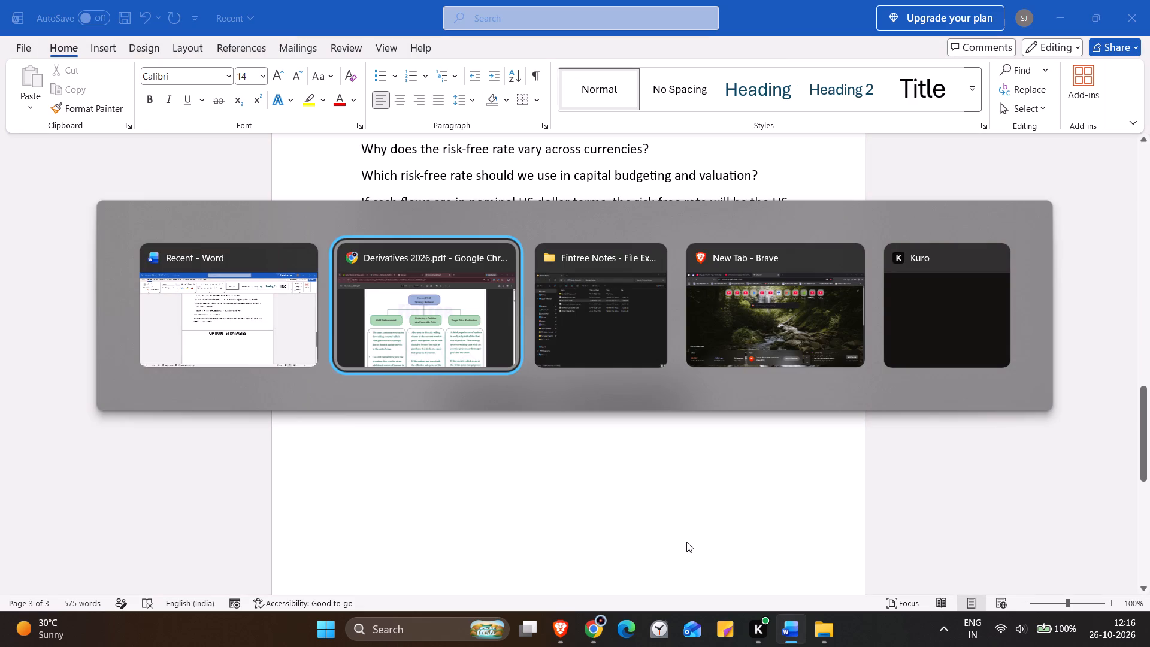
pyautogui.hotkey('alt', 'Tab')
pyautogui.press('BackSpace')
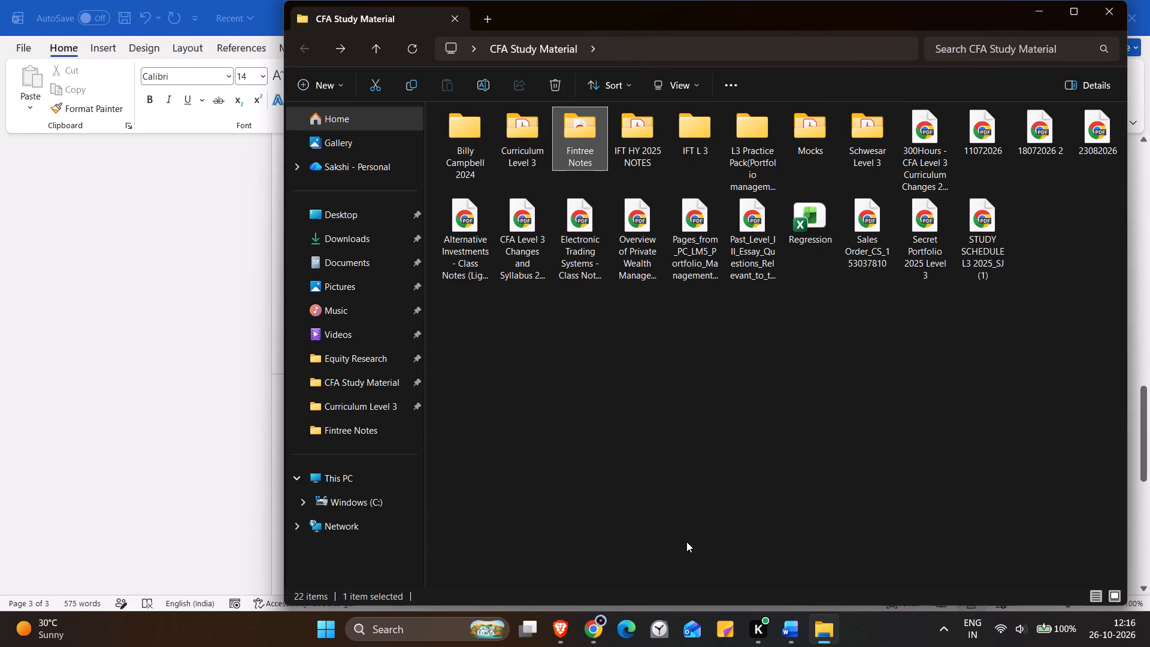
pyautogui.press('Right')
pyautogui.press('Return')
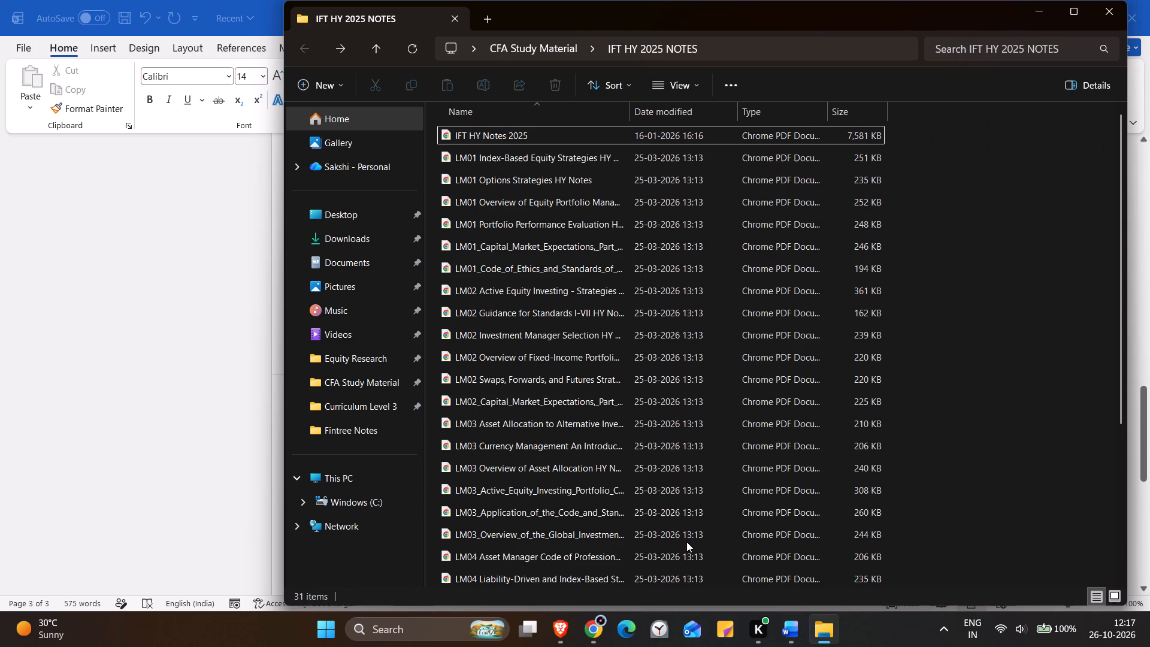
pyautogui.press('Down')
pyautogui.press('Down')
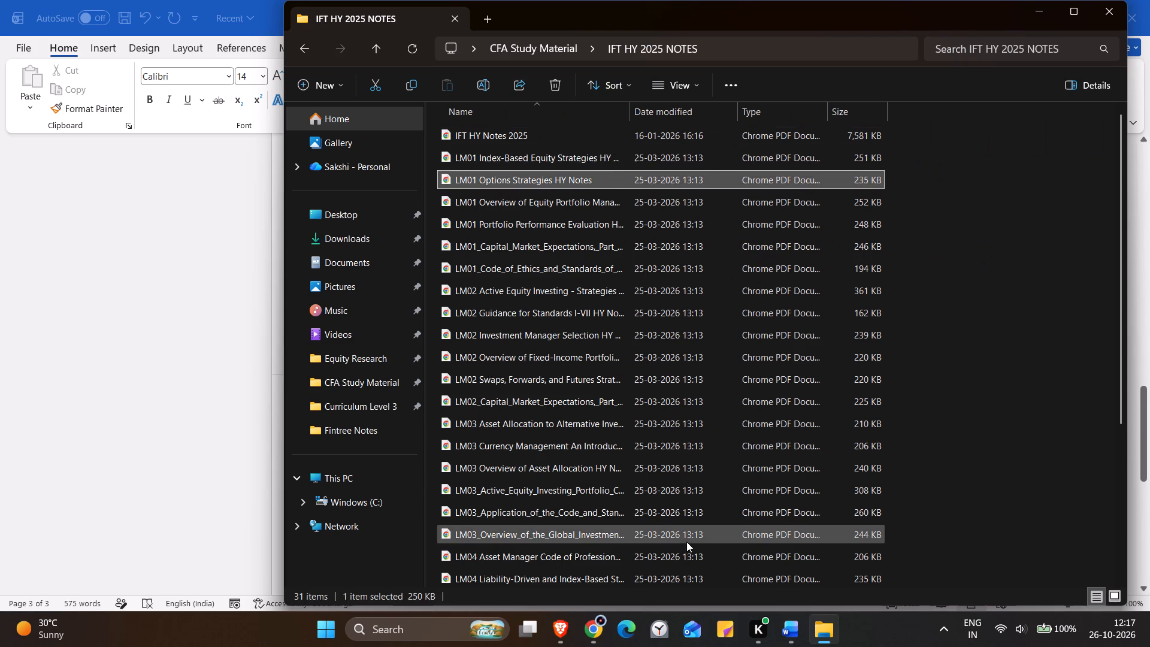
pyautogui.press('Return')
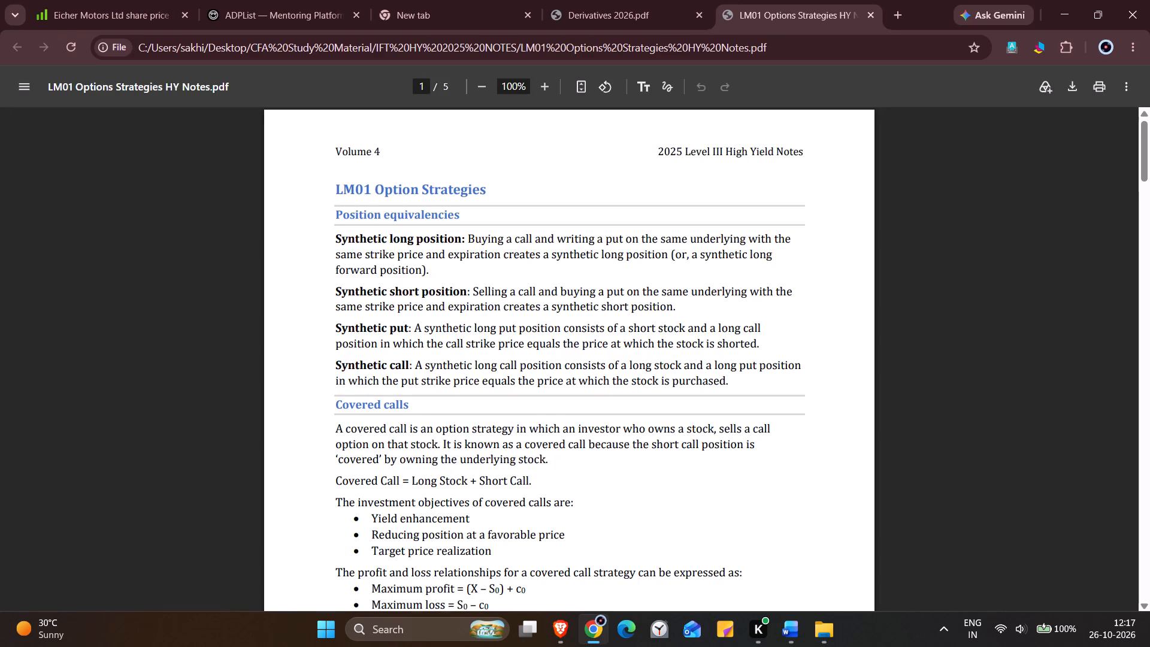
# Read through the five-page LM01 Option Strategies PDF to see its topics, then review the Position equivalencies section on page 1.
pyautogui.scroll(-3, 519, 373)
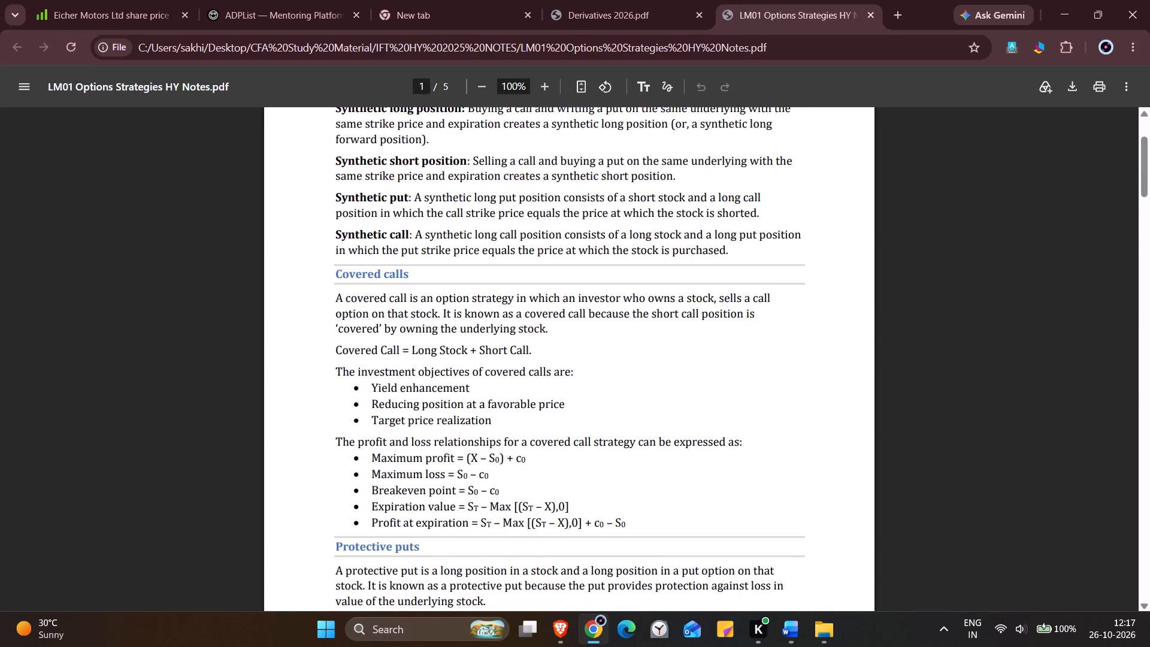
pyautogui.scroll(2, 519, 373)
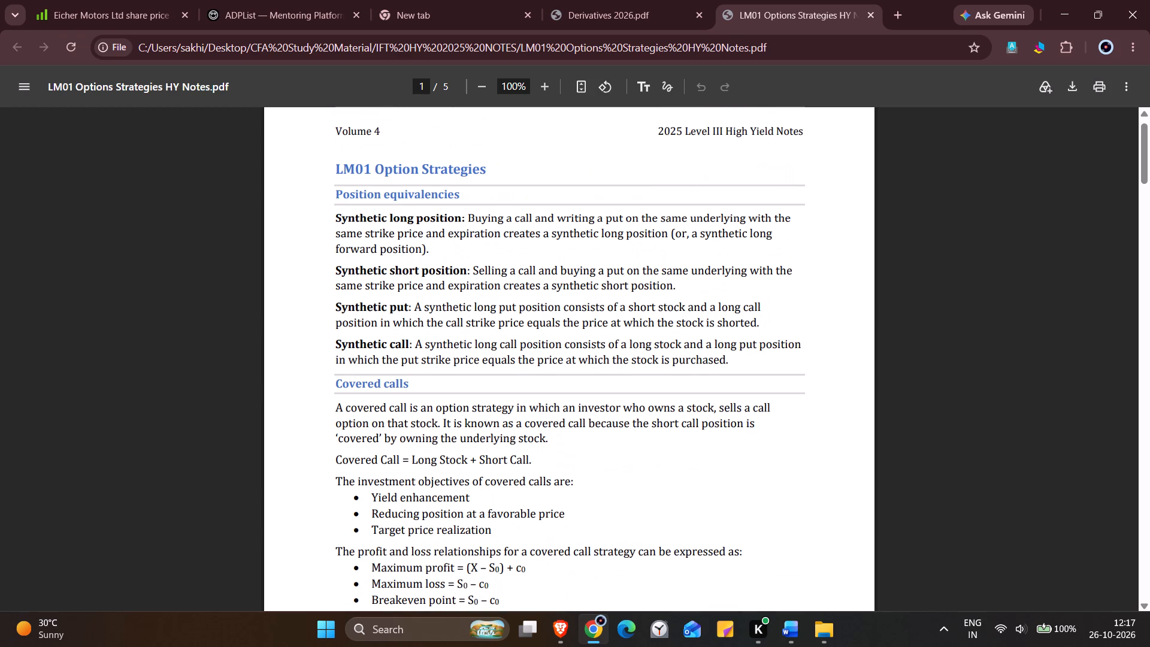
pyautogui.hotkey('alt', 'Tab')
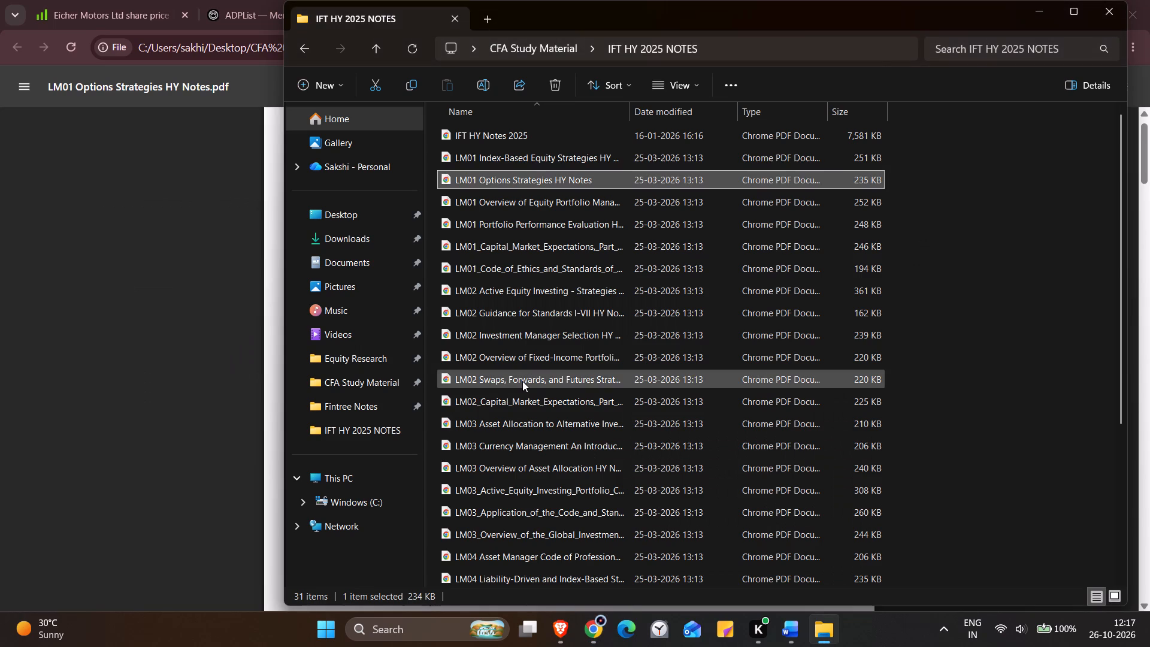
pyautogui.hotkey('alt', 'Tab')
pyautogui.scroll(-4, 522, 381)
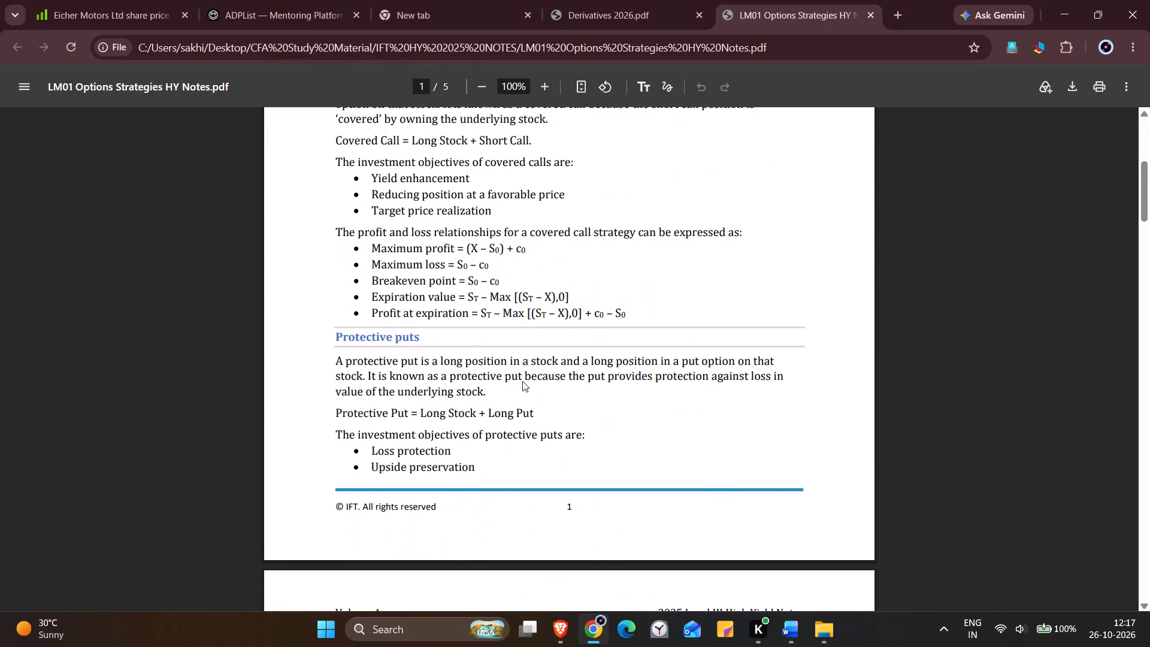
pyautogui.scroll(-5, 522, 381)
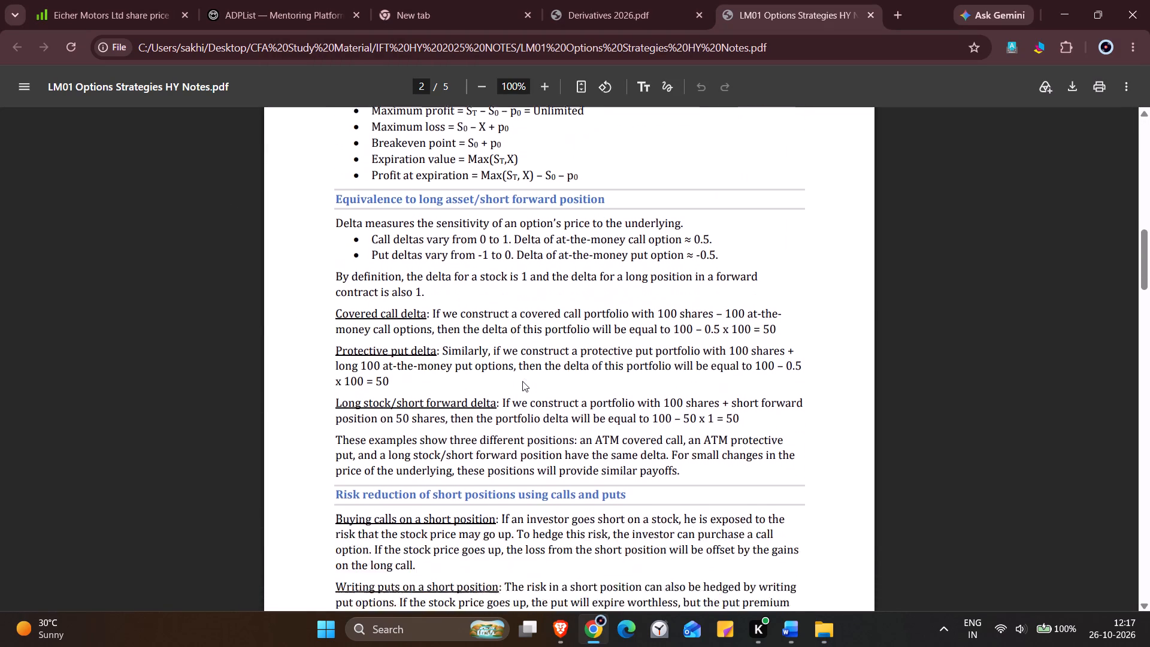
pyautogui.scroll(-3, 522, 381)
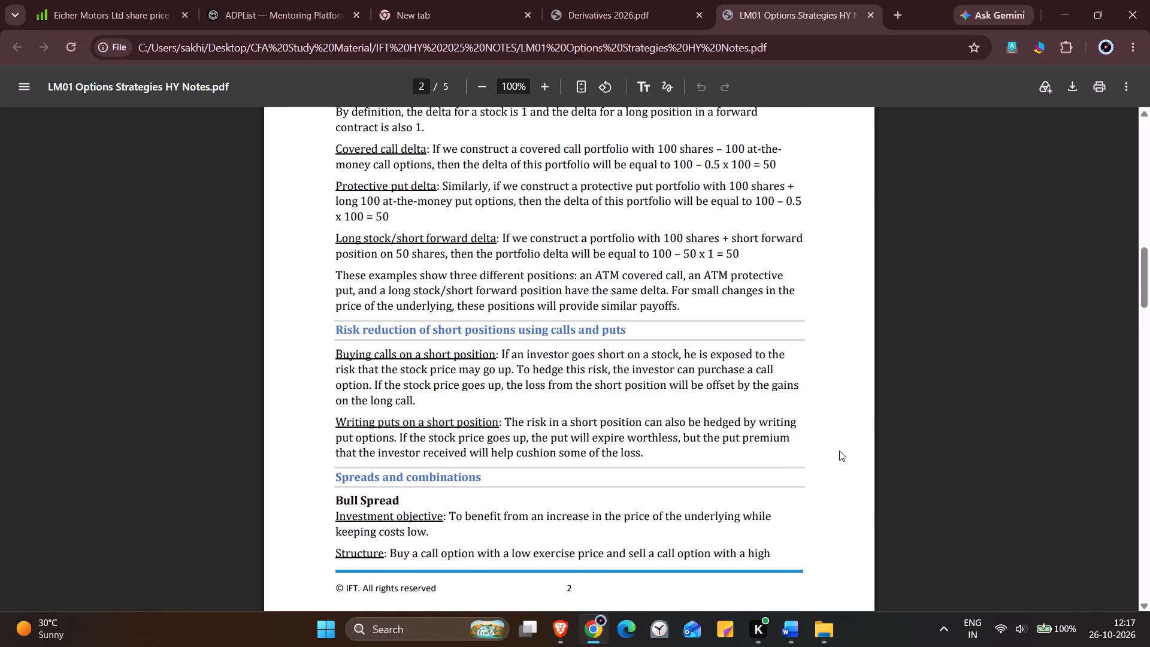
pyautogui.scroll(-10, 839, 451)
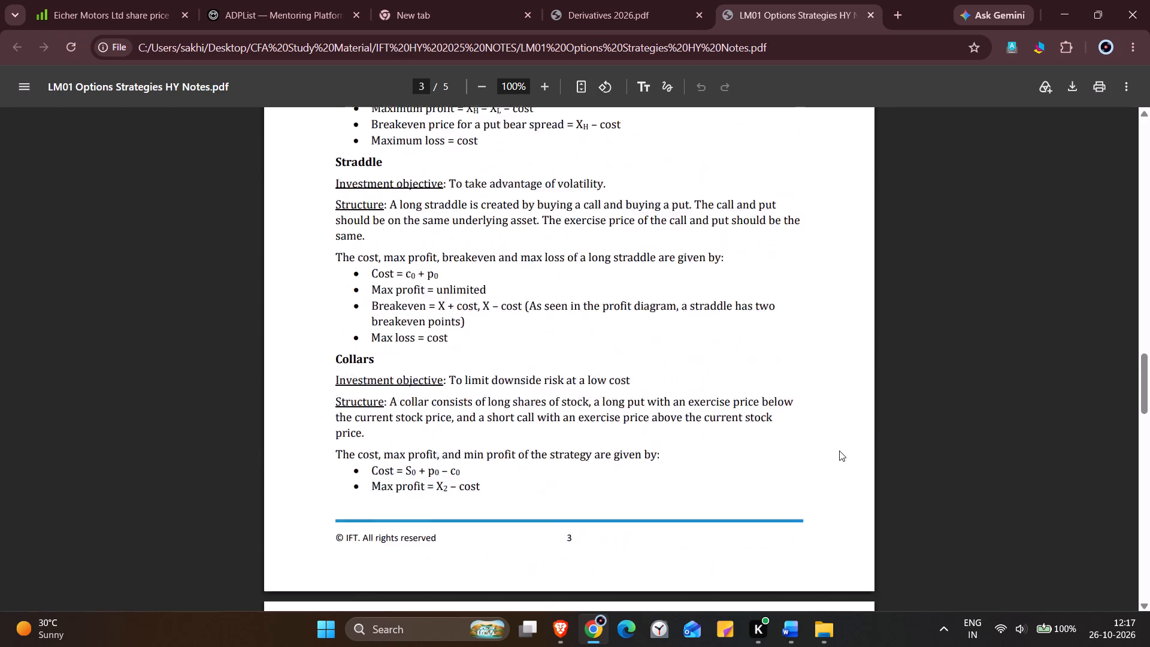
pyautogui.scroll(-7, 839, 451)
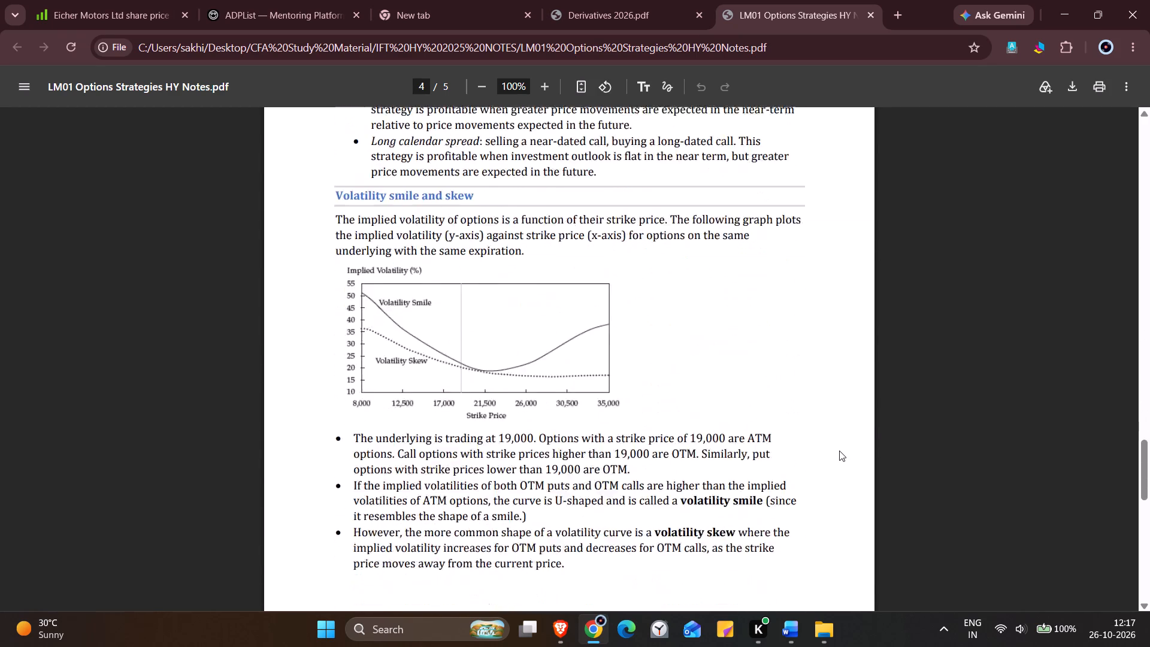
pyautogui.scroll(-8, 839, 451)
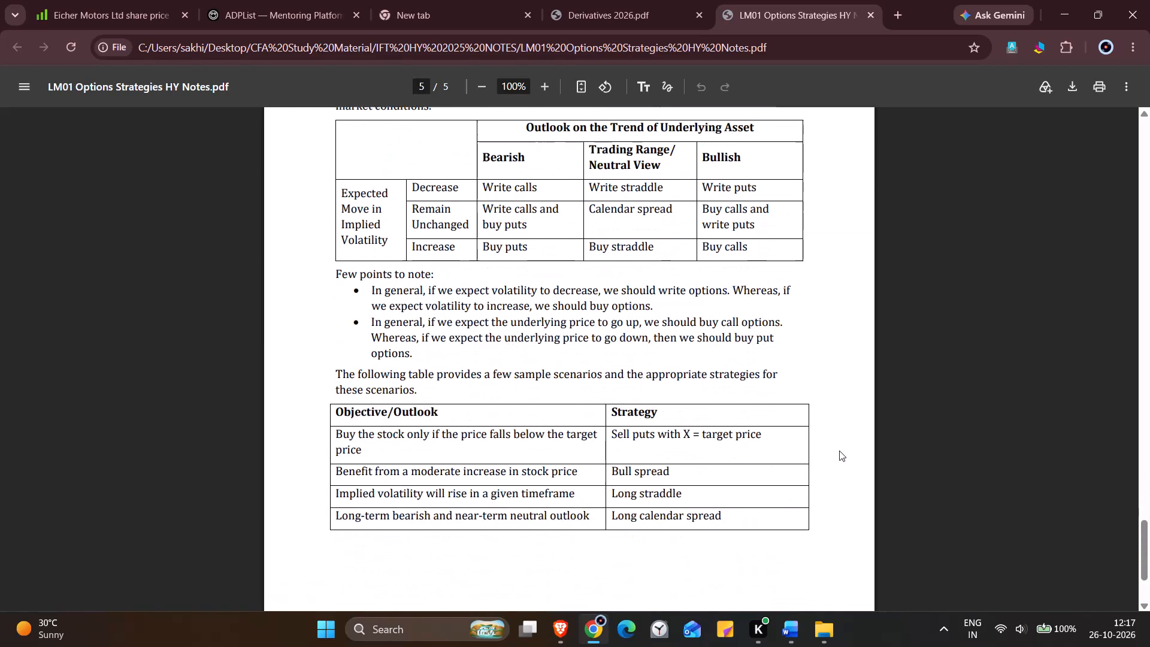
pyautogui.scroll(-5, 839, 451)
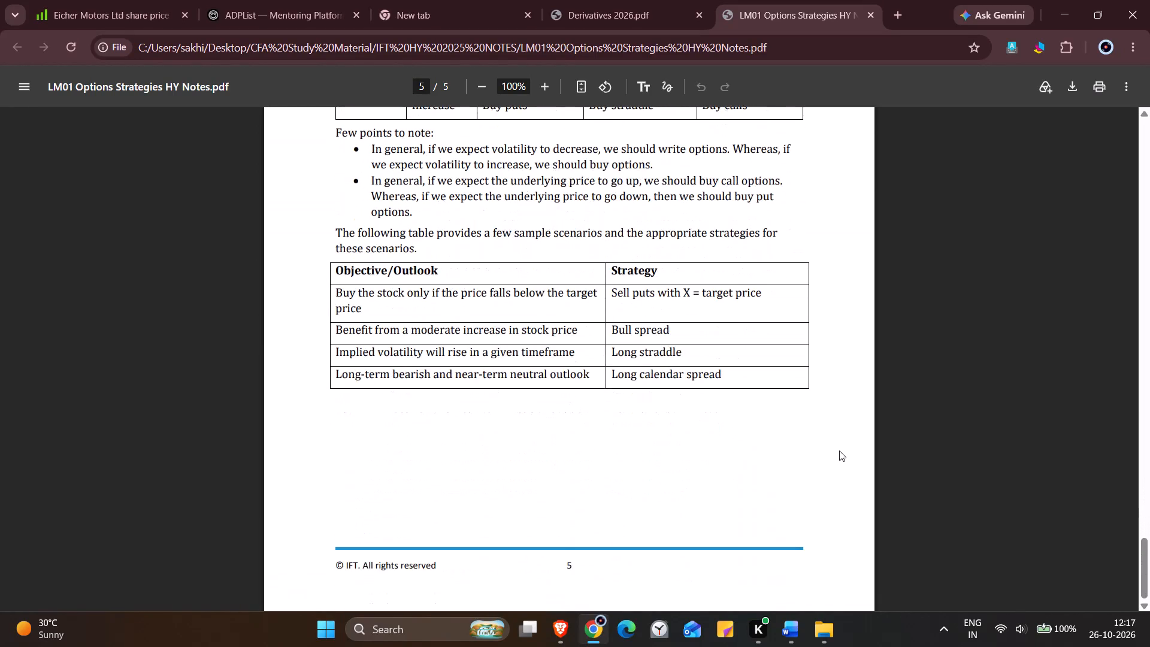
pyautogui.scroll(17, 839, 451)
pyautogui.scroll(5, 839, 451)
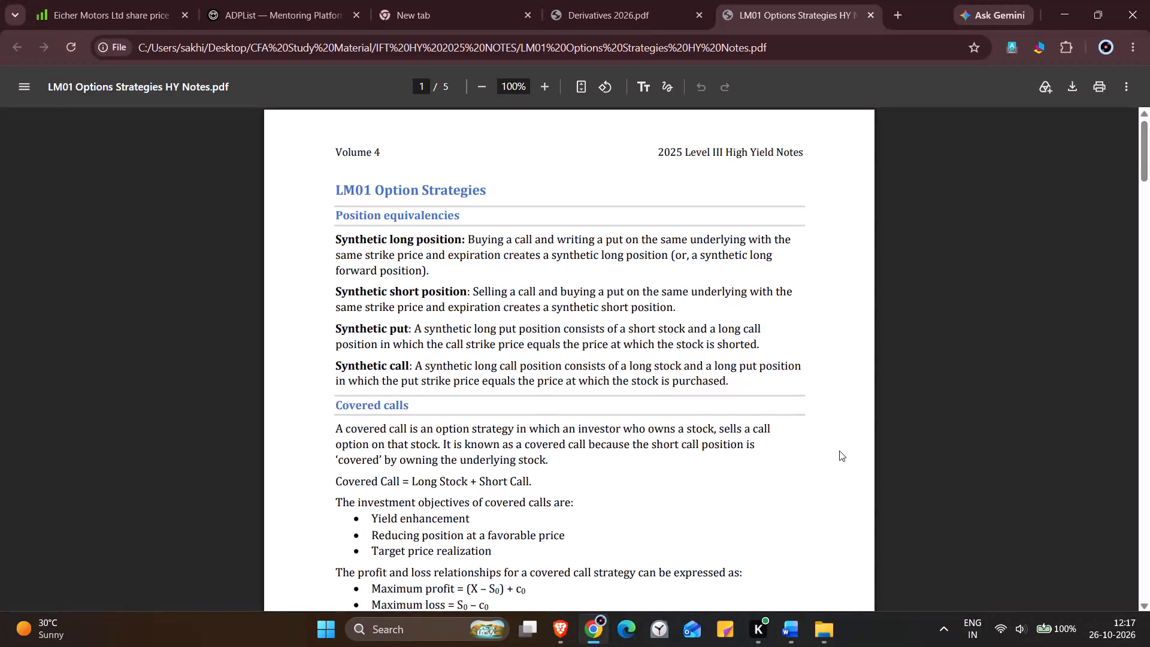
pyautogui.hotkey('alt', 'Tab')
pyautogui.hotkey('alt', 'Tab')
pyautogui.hotkey('alt', 'Tab')
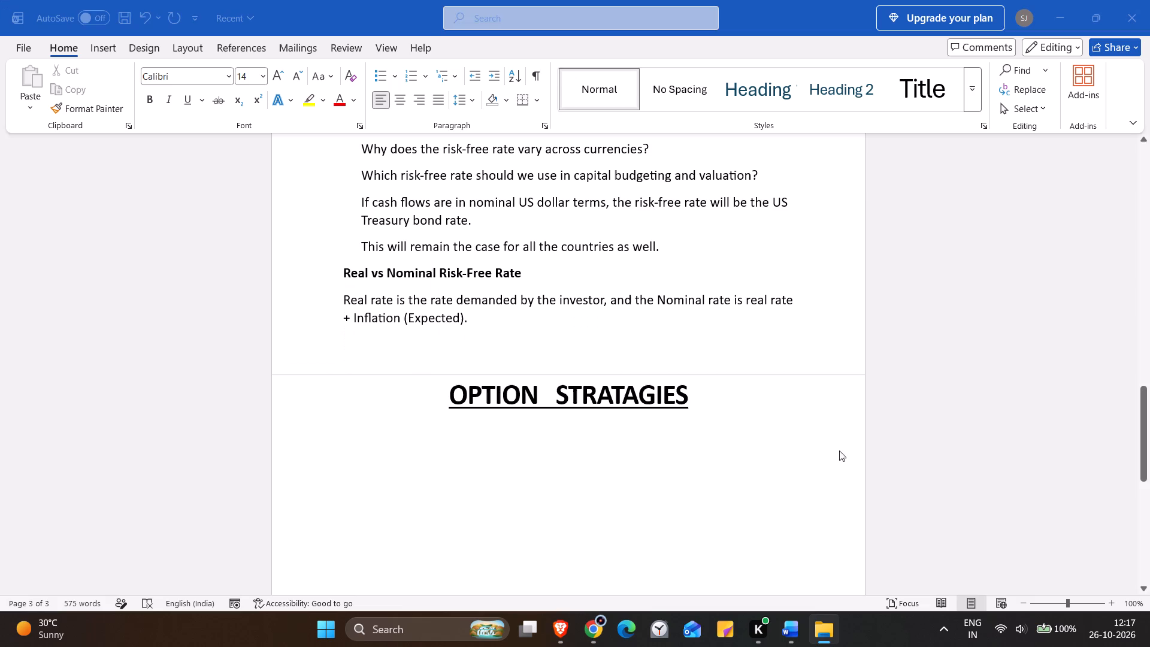
pyautogui.hotkey('alt', 'Tab')
pyautogui.hotkey('alt', 'Tab')
pyautogui.hotkey('alt', 'Tab')
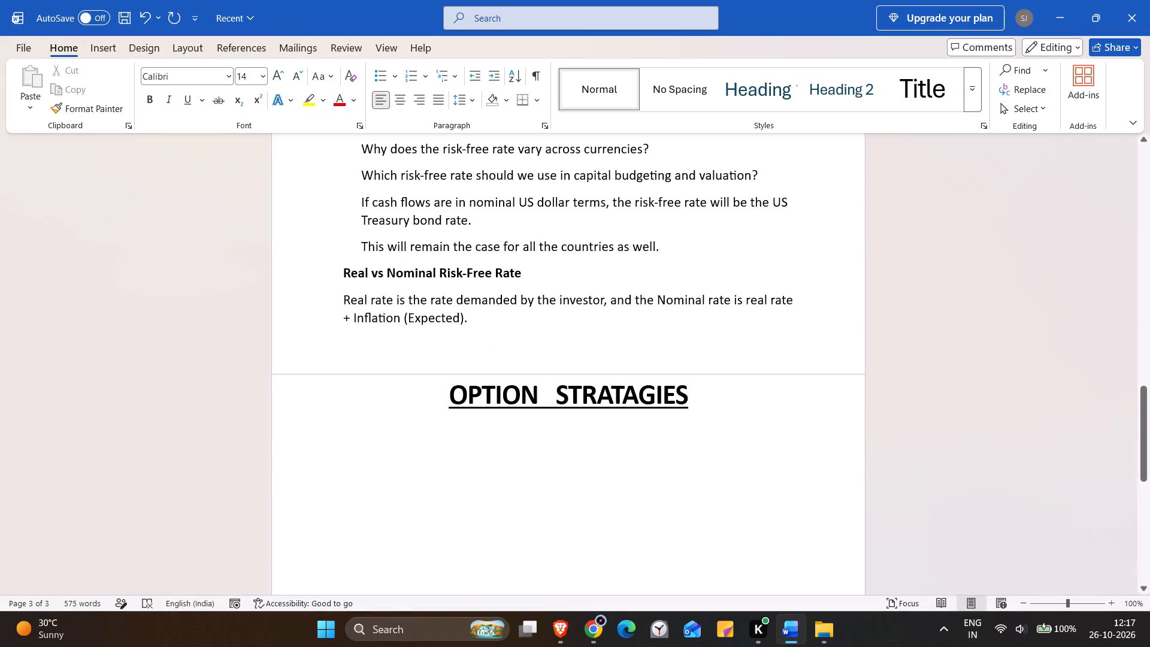
pyautogui.hotkey('alt', 'Tab')
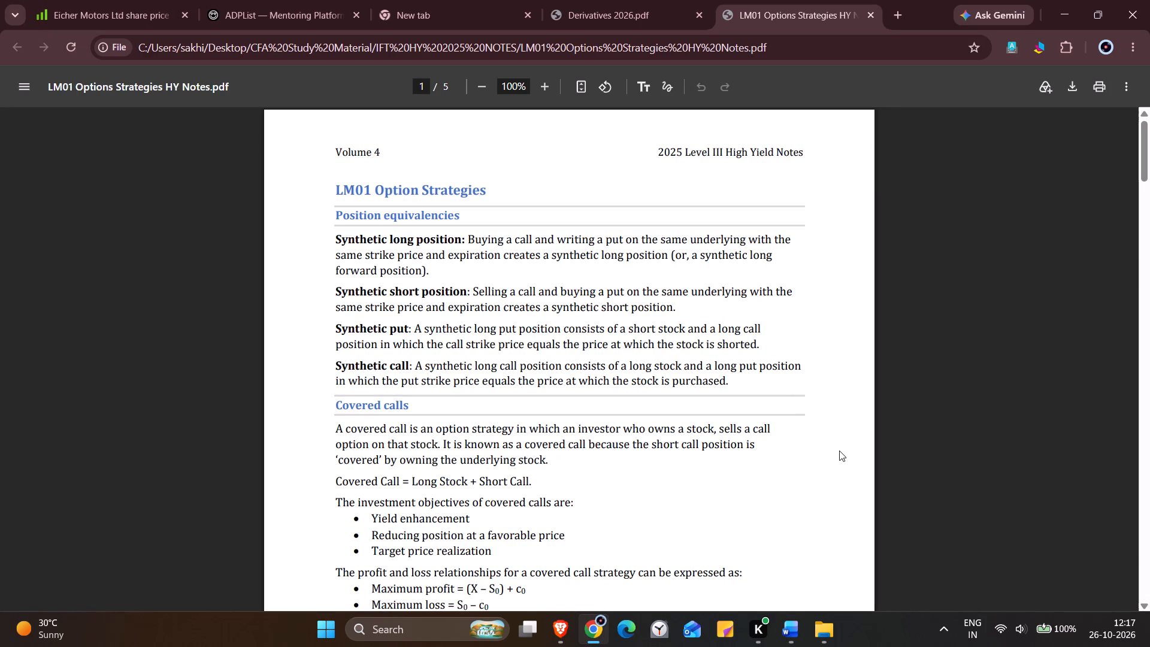
# Return to the Word notes and enter the subheading "Position Equivalence" on the line below the "OPTION STRATAGIES" title.
pyautogui.hotkey('alt', 'Tab')
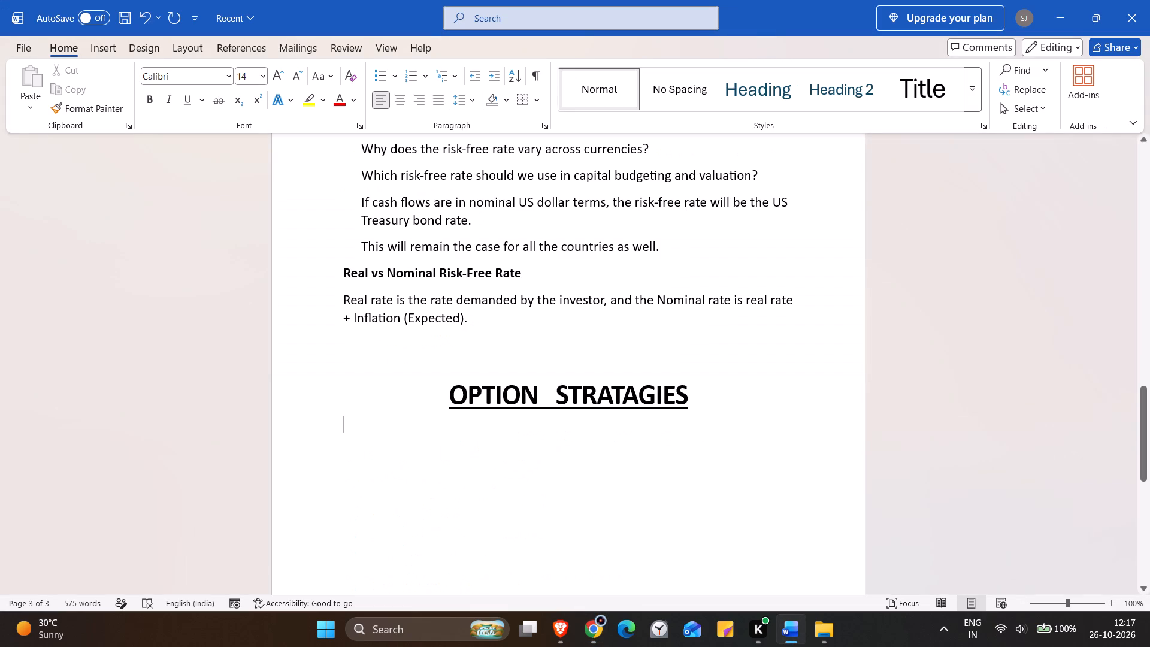
pyautogui.hotkey('shift', 'c')
pyautogui.press('BackSpace')
pyautogui.write('Post')
pyautogui.press('BackSpace')
pyautogui.write('itio')
pyautogui.write('n Equiva;')
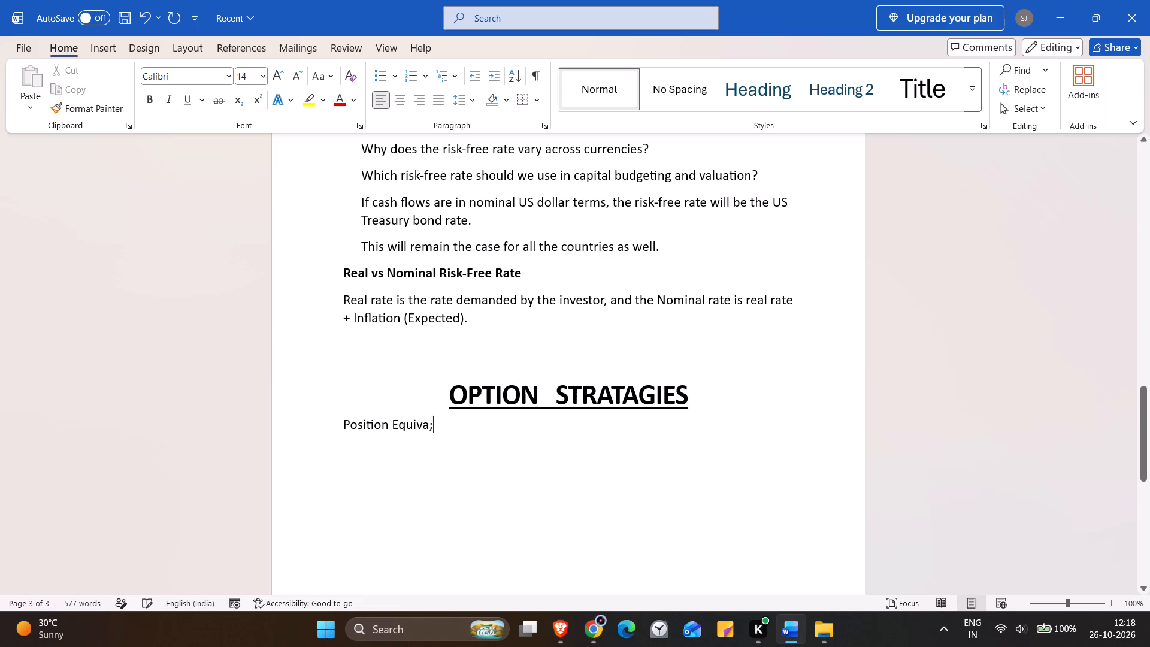
pyautogui.press('BackSpace')
pyautogui.write('lence')
# Make the "Position Equivalence" subheading bold and increase its font size to 16.
pyautogui.hotkey('ctrl', 'shift', 'Left')
pyautogui.hotkey('ctrl', 'shift', 'Left')
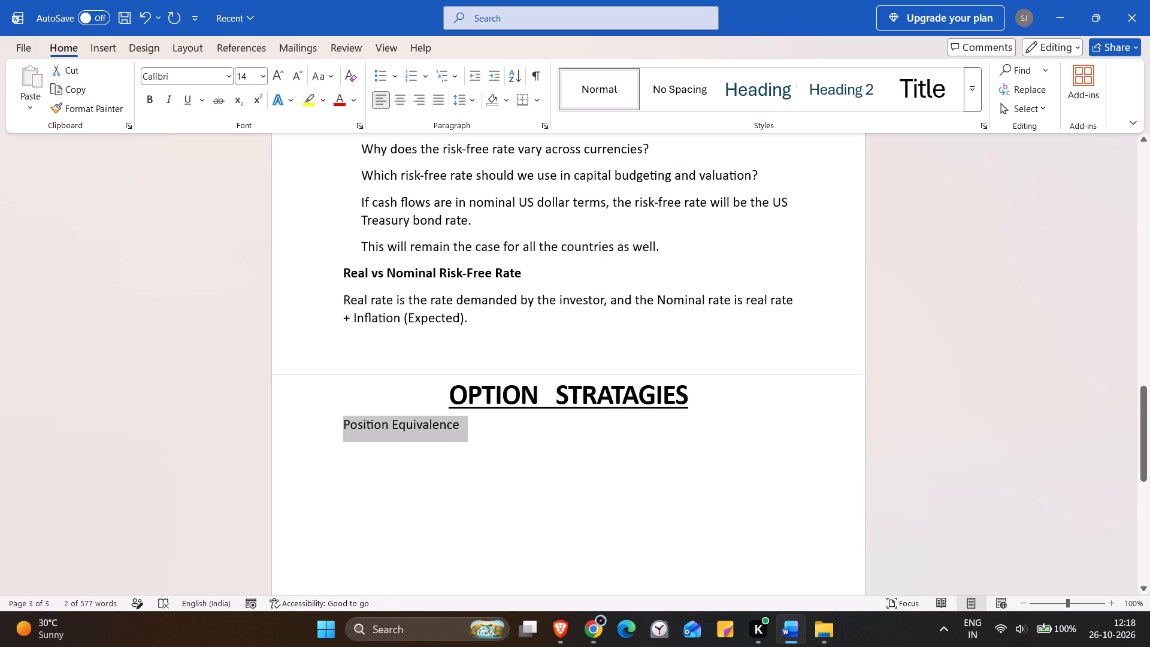
pyautogui.hotkey('ctrl', 'b')
pyautogui.press('Right')
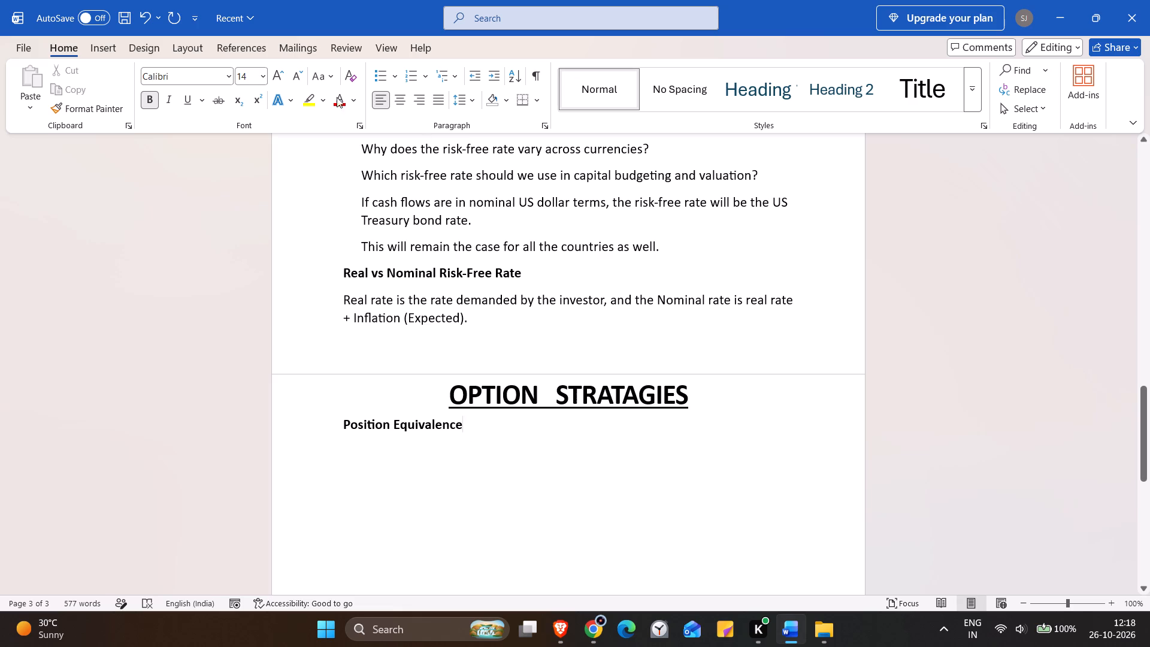
pyautogui.click(280, 81)
pyautogui.click(296, 80)
pyautogui.hotkey('ctrl', 'shift', 'Left')
pyautogui.hotkey('ctrl', 'shift', 'Left')
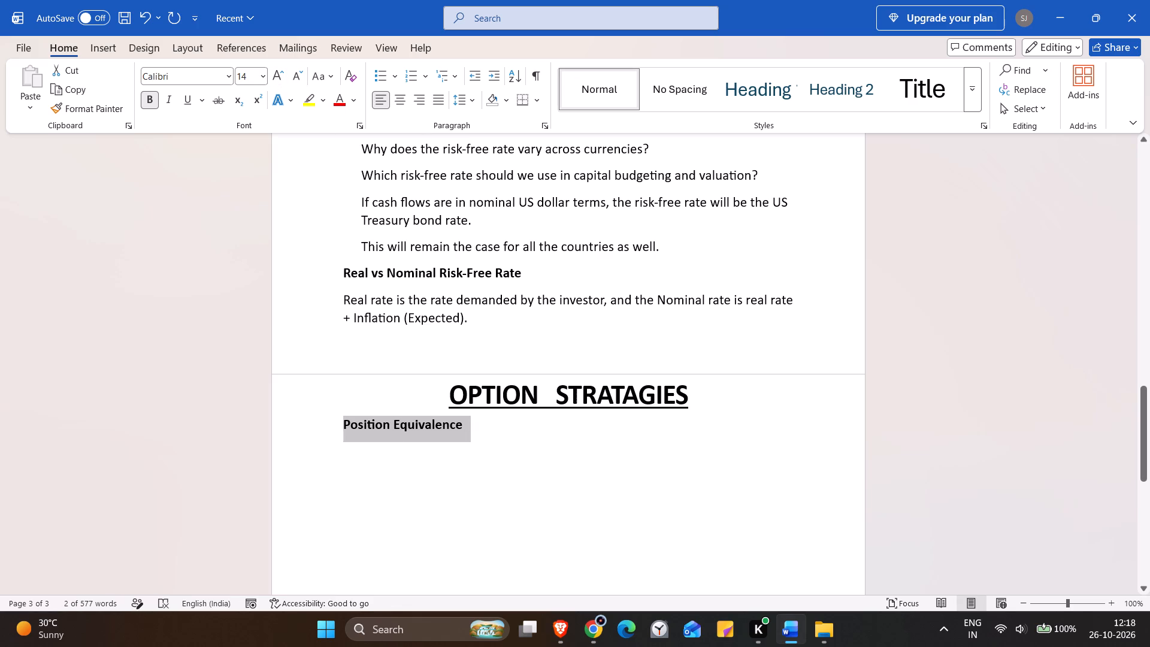
pyautogui.click(283, 79)
pyautogui.press('Right')
# Start a numbered list with item 1 on a new line below the "Position Equivalence" subheading.
pyautogui.press('Return')
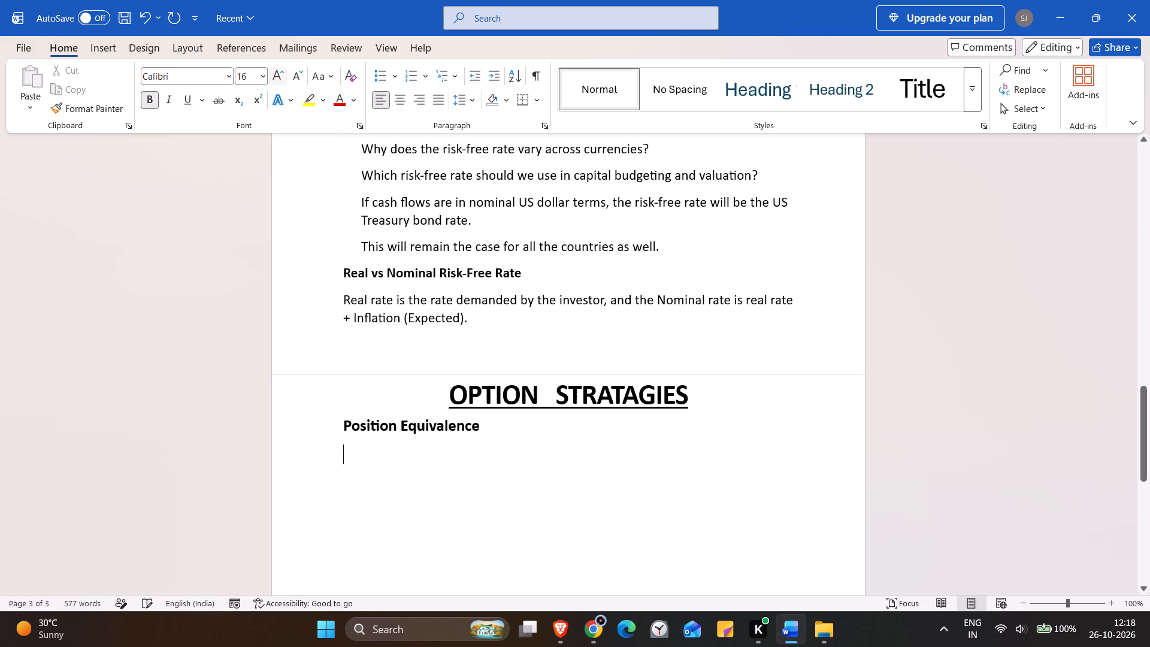
pyautogui.press('space')
pyautogui.press('space')
pyautogui.hotkey('alt', 'Tab')
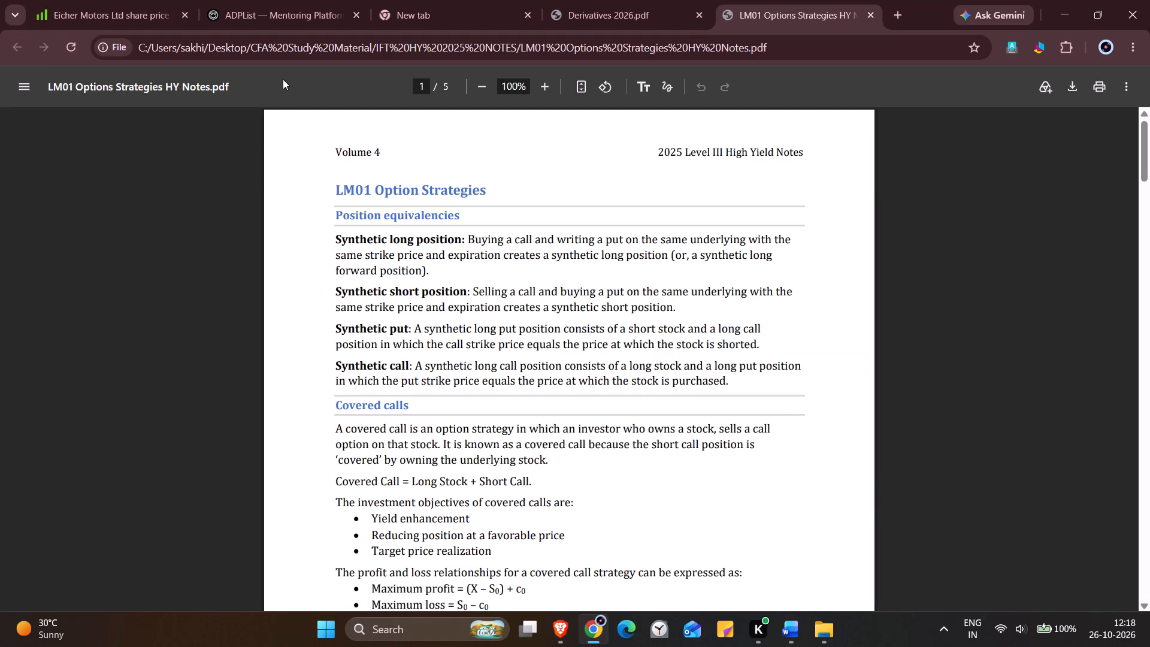
pyautogui.hotkey('alt', 'Tab')
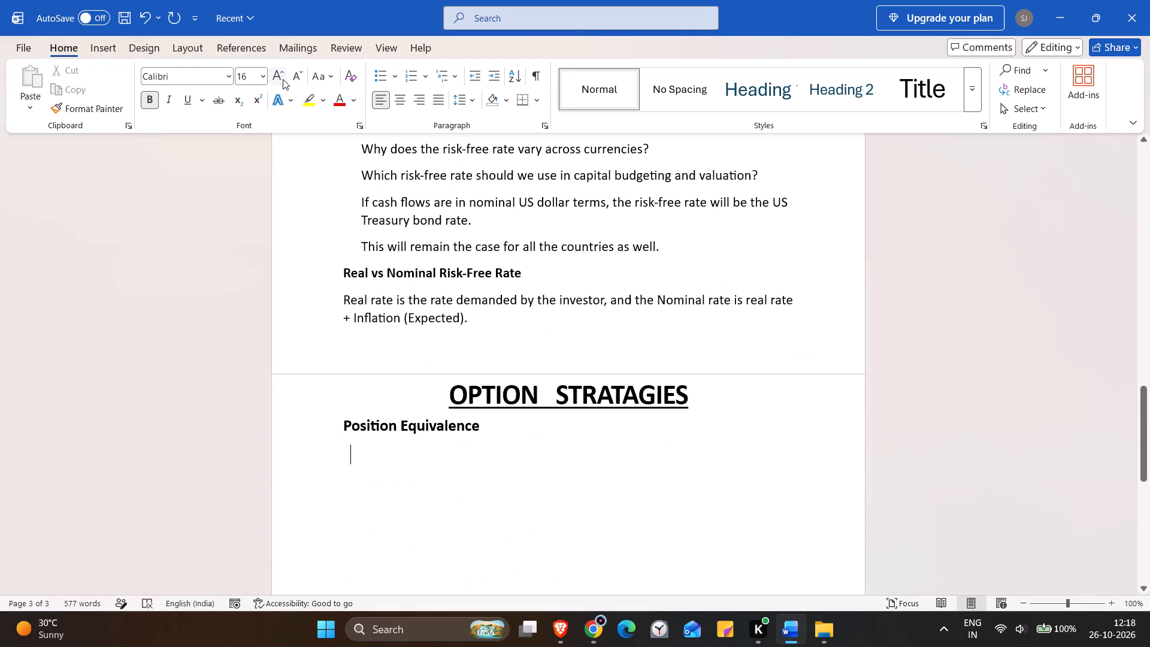
pyautogui.press('BackSpace')
pyautogui.press('BackSpace')
pyautogui.write('1.')
pyautogui.press('space')
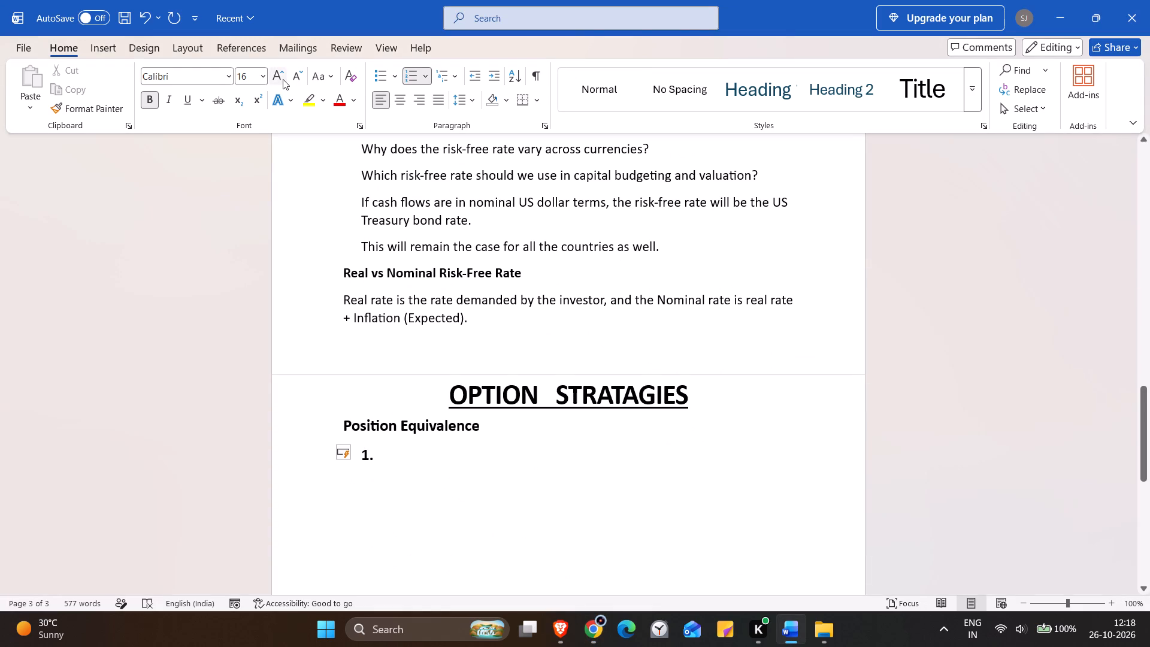
# Restart the numbered list at item 1 below "Position Equivalence" in non-bold, 14-point text.
pyautogui.press('BackSpace')
pyautogui.press('BackSpace')
pyautogui.hotkey('ctrl', 'b')
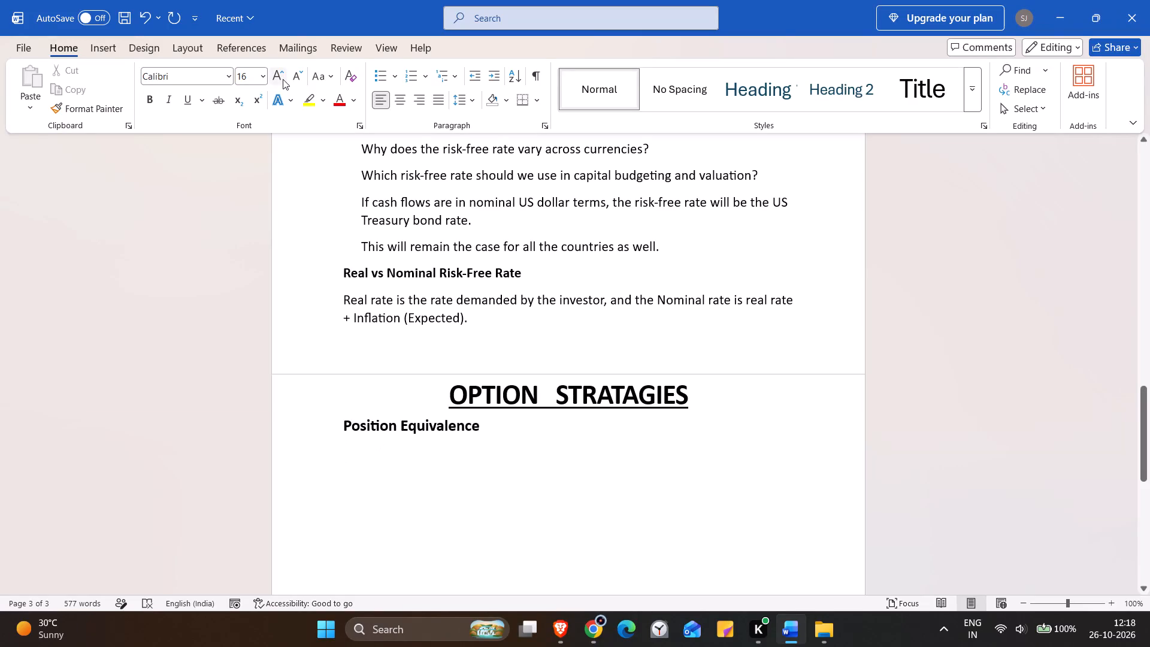
pyautogui.press('1')
pyautogui.press('BackSpace')
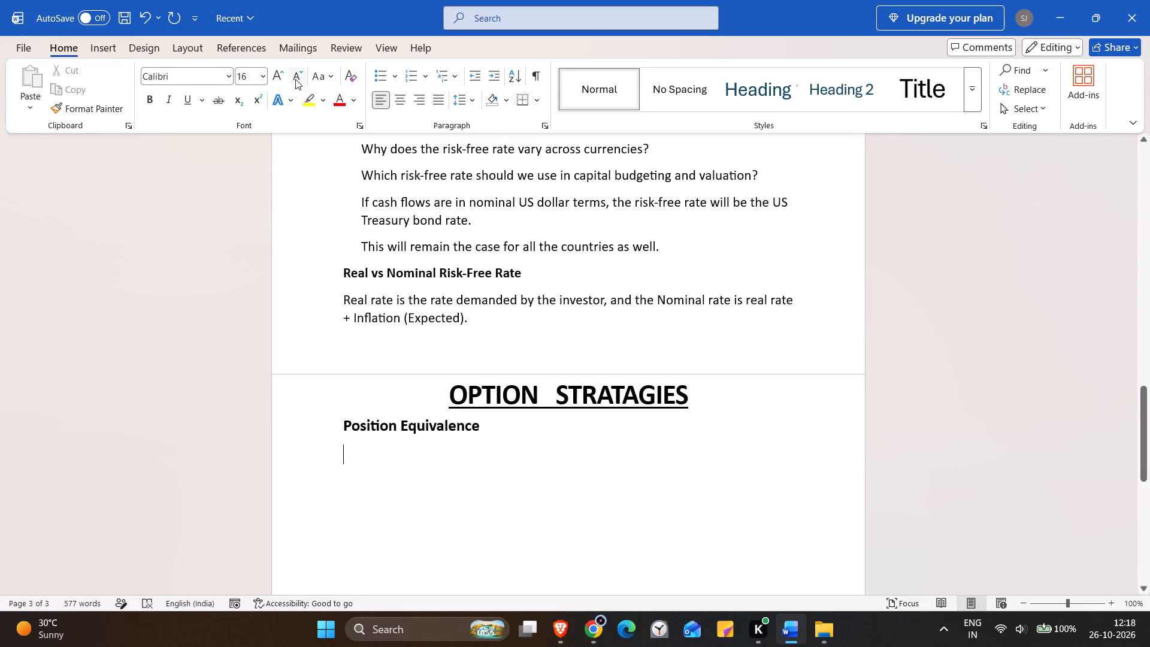
pyautogui.click(295, 78)
pyautogui.write('1.')
pyautogui.press('space')
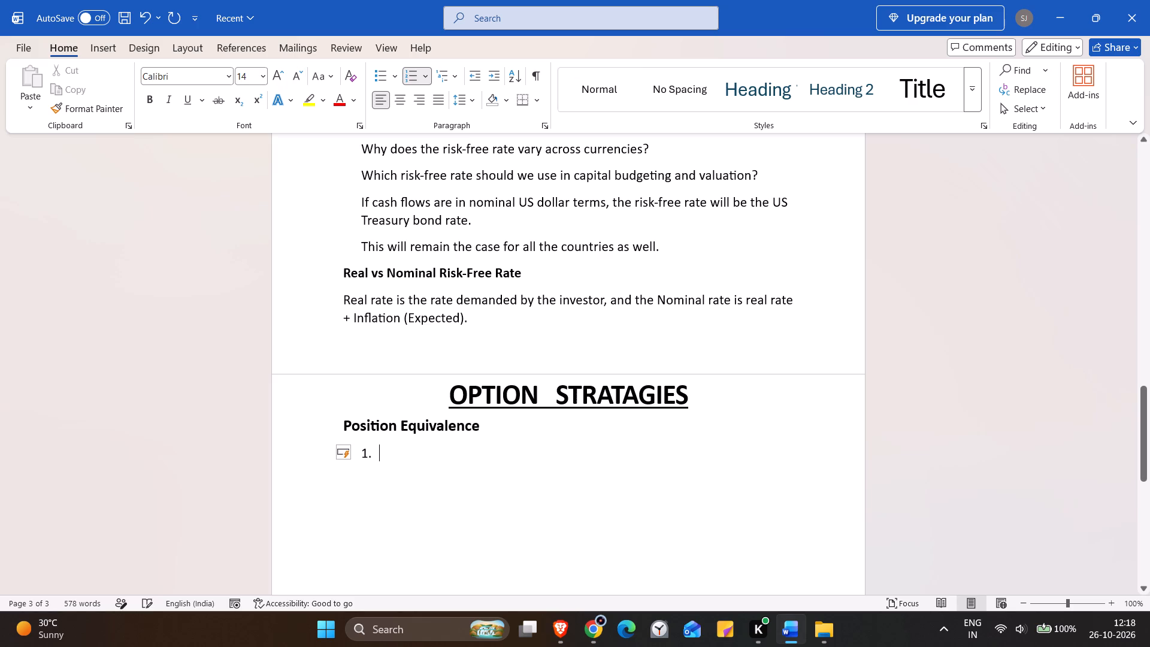
# Enter "Synthetic Long Position" as item 1 of the Position Equivalence list and start item 2.
pyautogui.write('Synthe')
pyautogui.write('tic Lonf')
pyautogui.press('BackSpace')
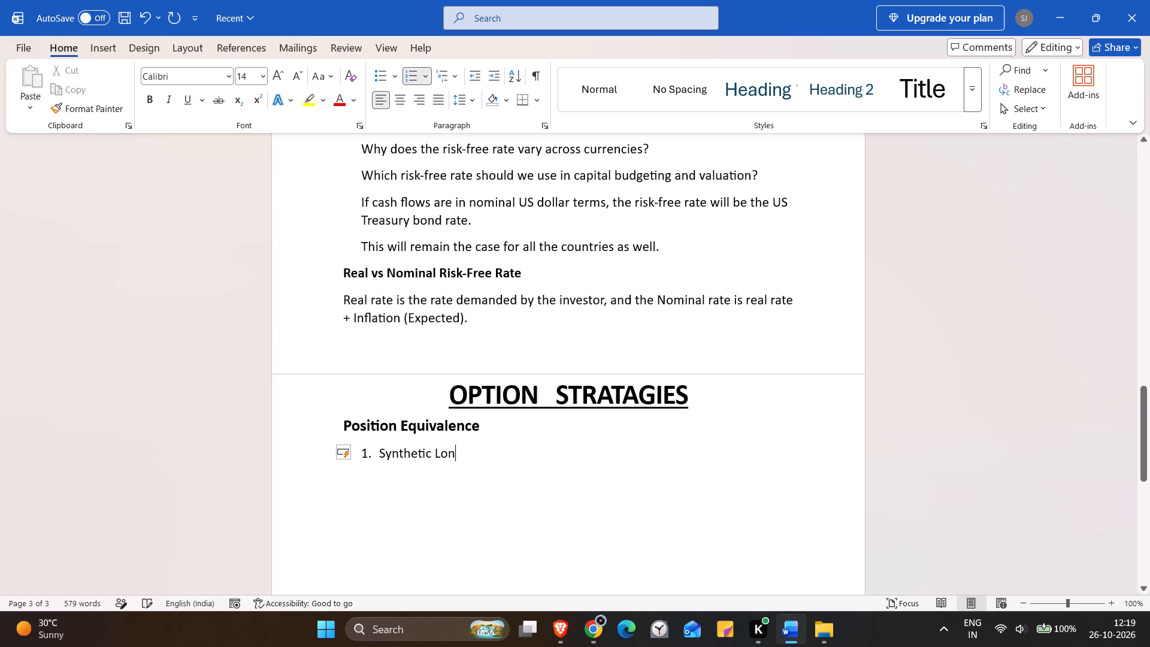
pyautogui.write('g')
pyautogui.press('space')
pyautogui.write('po')
pyautogui.press('BackSpace')
pyautogui.press('BackSpace')
pyautogui.write('Position')
pyautogui.press('Return')
# Check the next position type in the LM01 Options Strategies PDF and enter "Synthetic Short Position" as list item 2.
pyautogui.hotkey('alt', 'Tab')
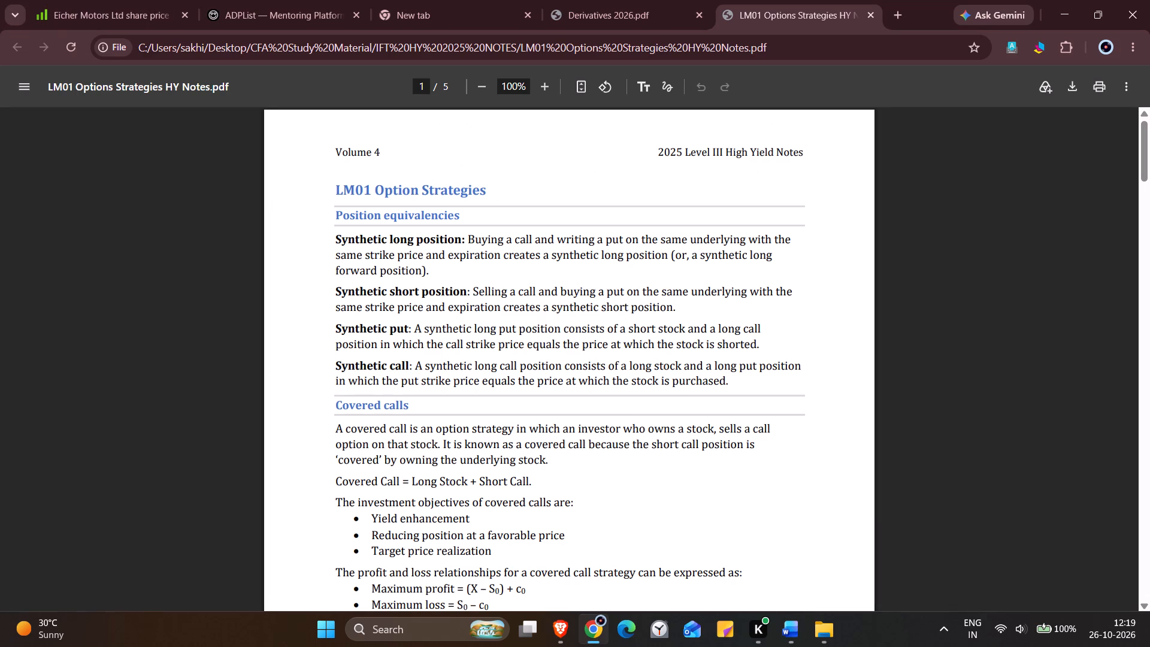
pyautogui.hotkey('alt', 'Tab')
pyautogui.write('Syntheti')
pyautogui.write('cm')
pyautogui.press('BackSpace')
pyautogui.press('space')
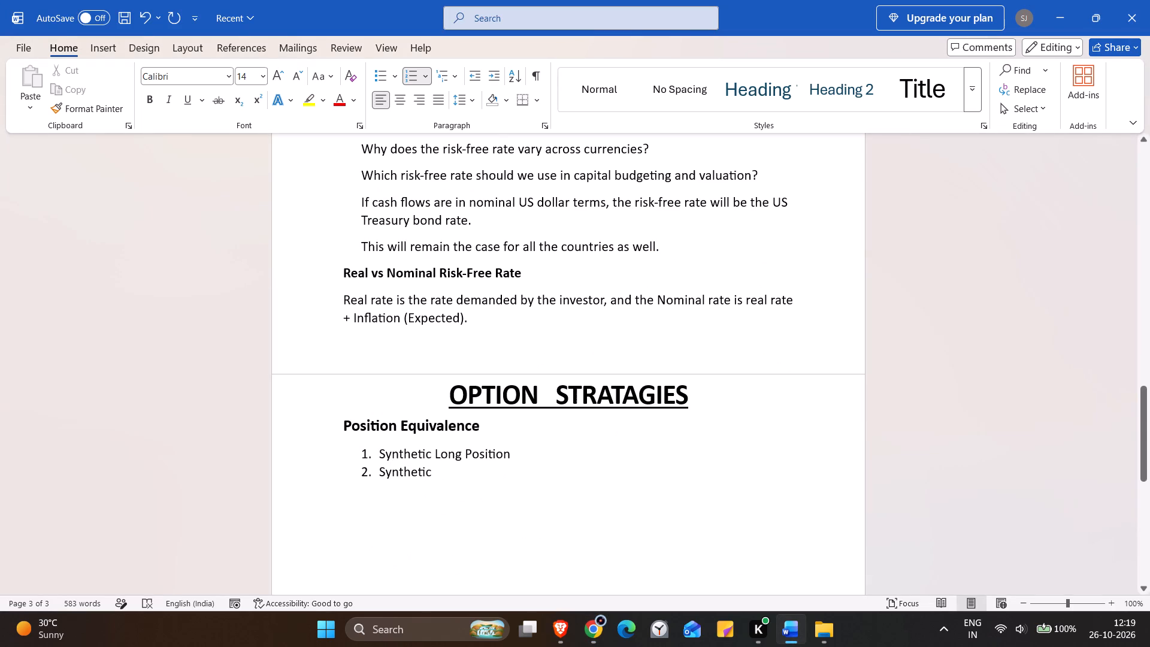
pyautogui.hotkey('shift', 's')
pyautogui.write('hort Positin')
pyautogui.press('BackSpace')
pyautogui.press('BackSpace')
pyautogui.write('ion')
pyautogui.press('Return')
# Consult the PDF's Position equivalencies section again and enter "Synthetic Put" as list item 3 in the Word notes.
pyautogui.hotkey('alt', 'Tab')
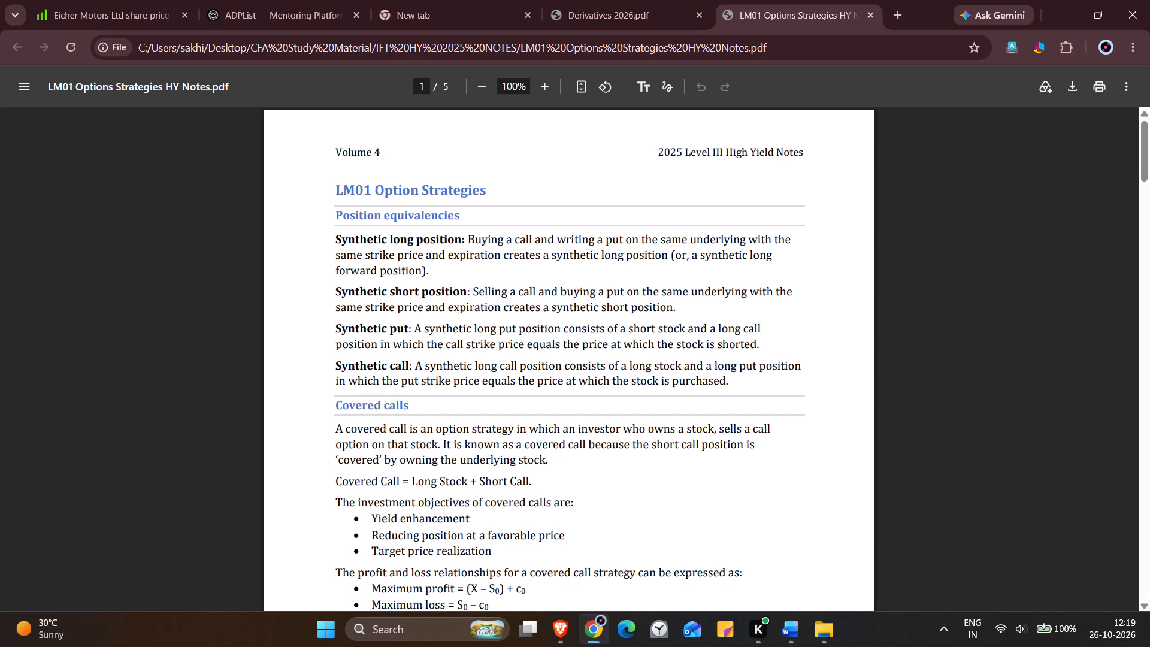
pyautogui.hotkey('alt', 'Tab')
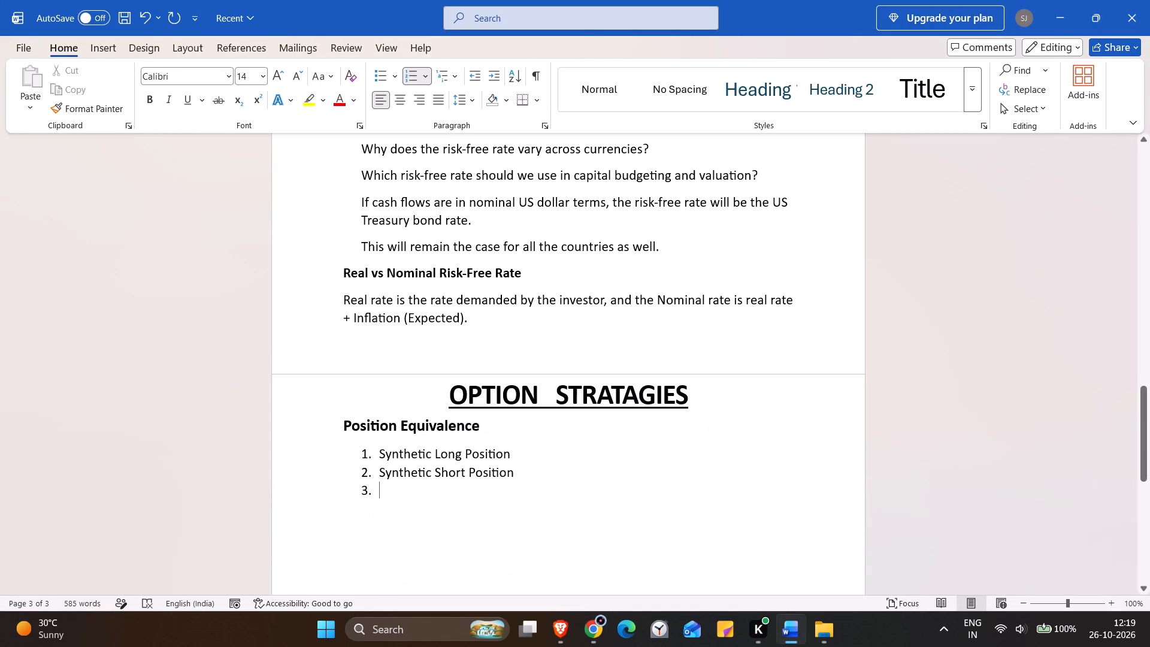
pyautogui.hotkey('alt', 'Tab')
pyautogui.press('Return')
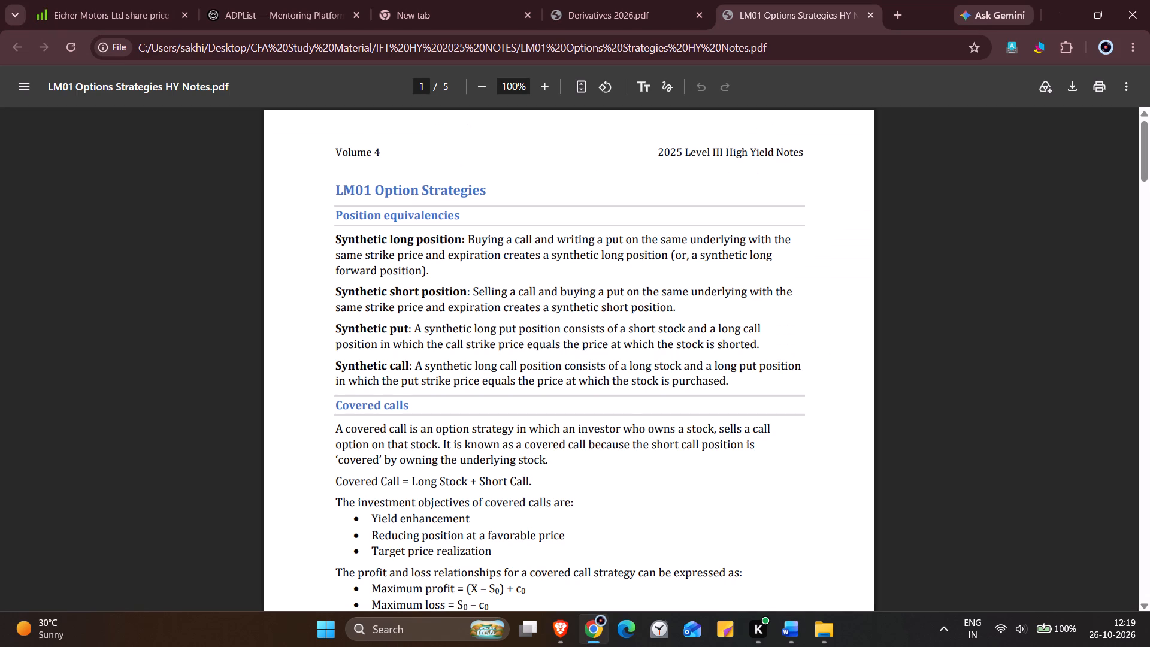
pyautogui.hotkey('alt', 'Tab')
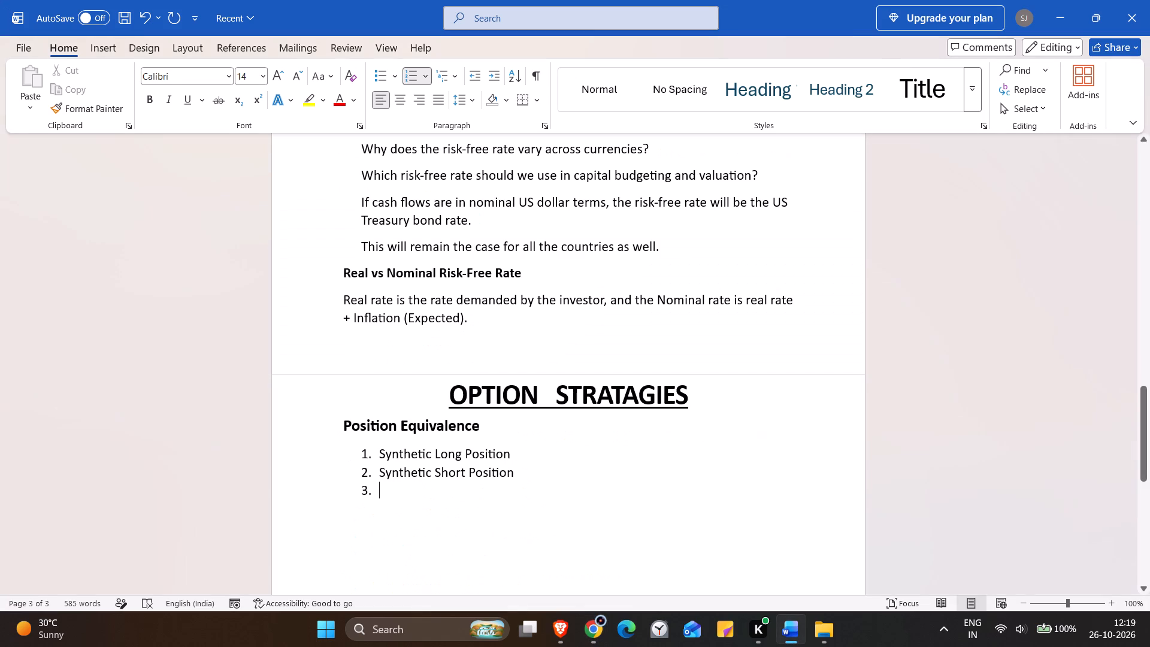
pyautogui.hotkey('shift', 's')
pyautogui.press('y')
pyautogui.write('nthetiv')
pyautogui.press('BackSpace')
pyautogui.write('c')
pyautogui.press('space')
pyautogui.write('Put')
pyautogui.press('Return')
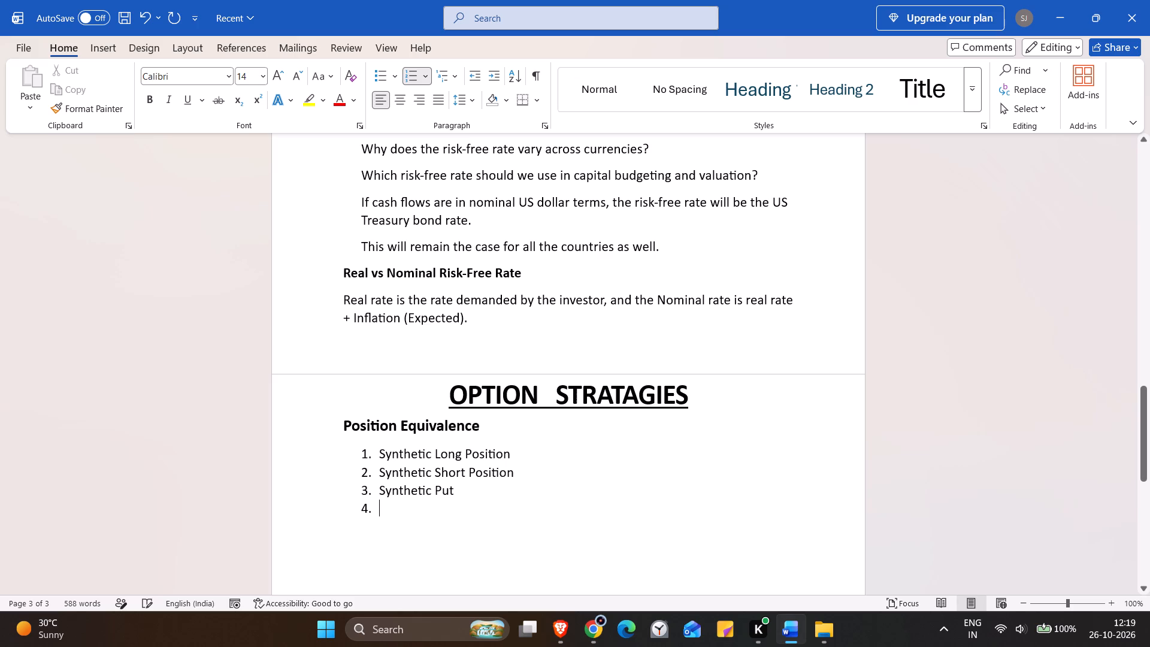
# Enter "Synthetic Call" as list item 4, checking it against the PDF, and end the numbered list with a plain line below.
pyautogui.write('Su')
pyautogui.press('BackSpace')
pyautogui.write('yn')
pyautogui.write('the')
pyautogui.write('tic')
pyautogui.press('space')
pyautogui.hotkey('alt', 'Tab')
pyautogui.hotkey('alt', 'Tab')
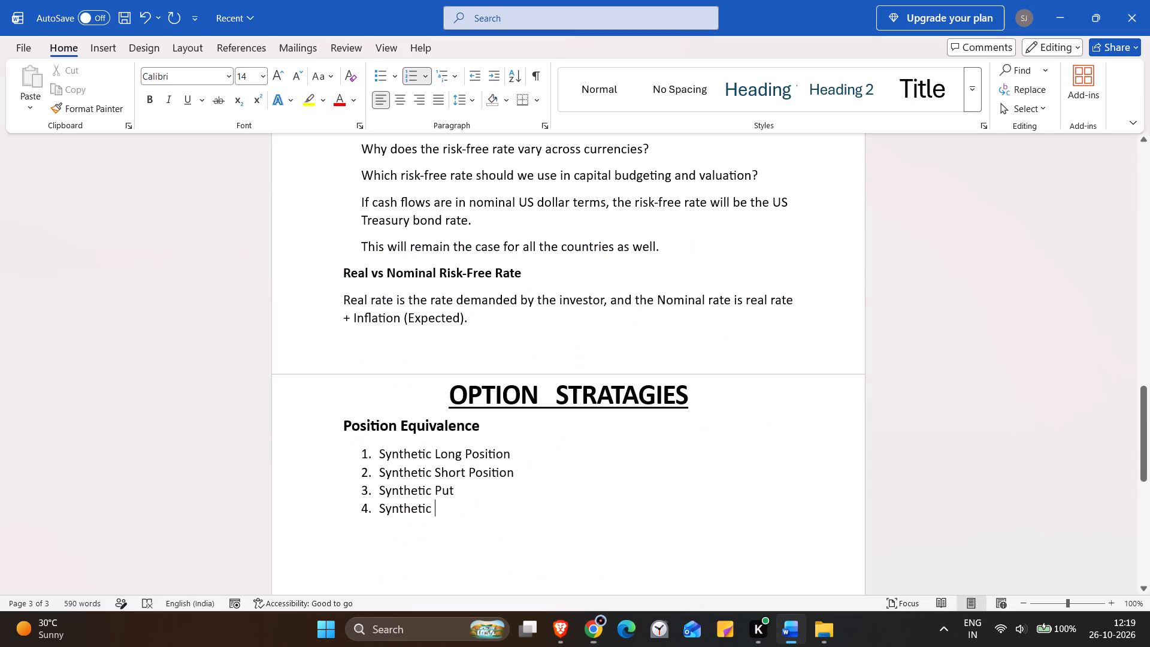
pyautogui.press('c')
pyautogui.press('BackSpace')
pyautogui.write('Call')
pyautogui.press('Return')
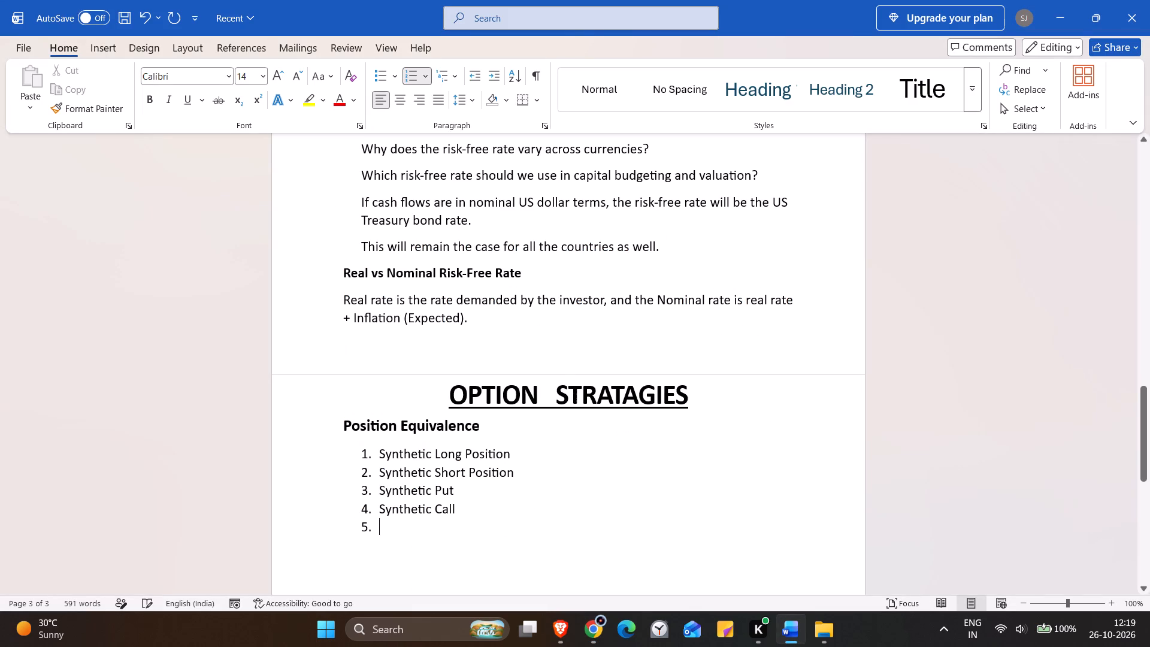
pyautogui.press('BackSpace')
pyautogui.press('BackSpace')
pyautogui.press('BackSpace')
# Check the LM01 Options Strategies PDF for the topic that follows Position equivalencies and return to the Word notes.
pyautogui.hotkey('alt', 'Tab')
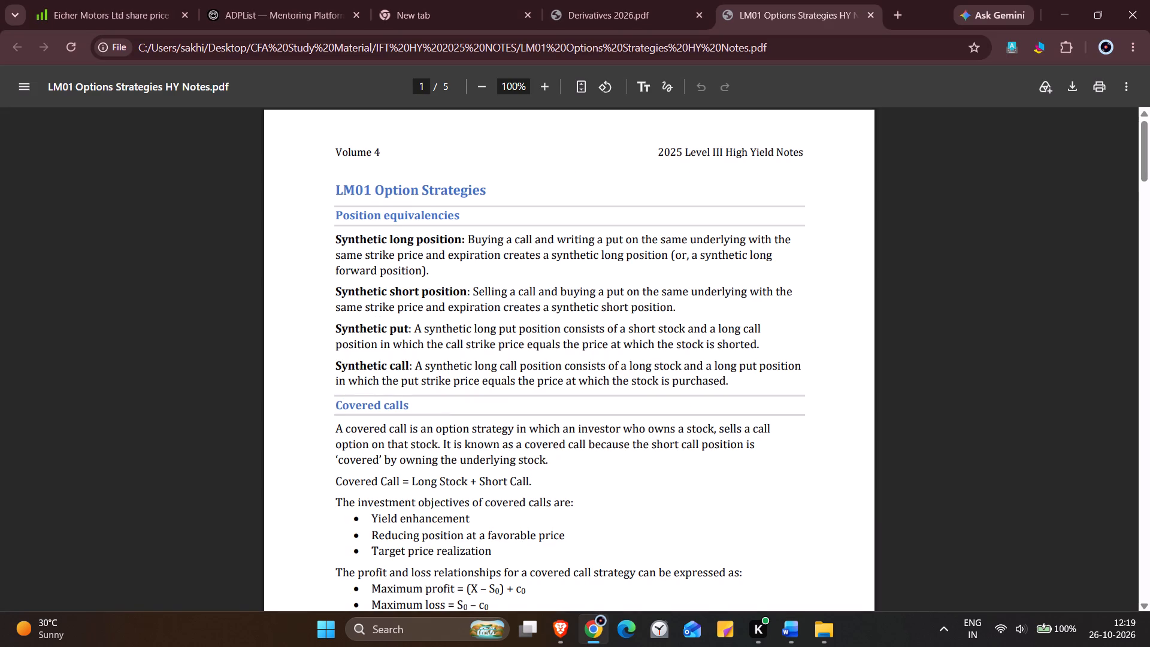
pyautogui.hotkey('alt', 'Tab')
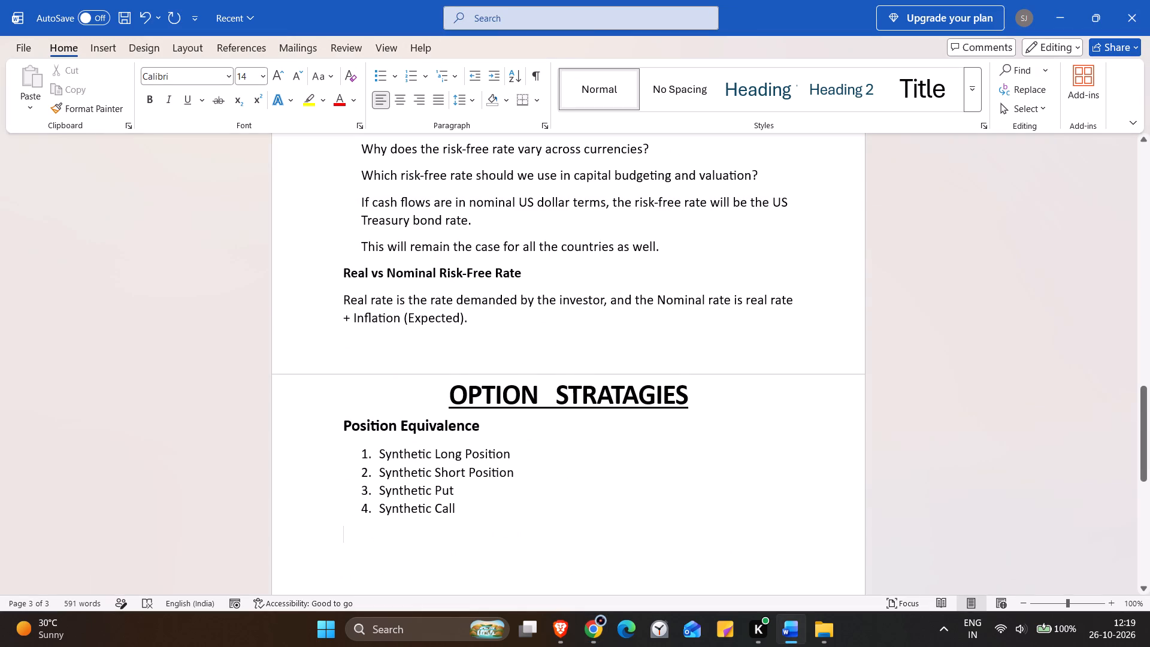
pyautogui.scroll(-2, 517, 423)
pyautogui.hotkey('alt', 'Tab')
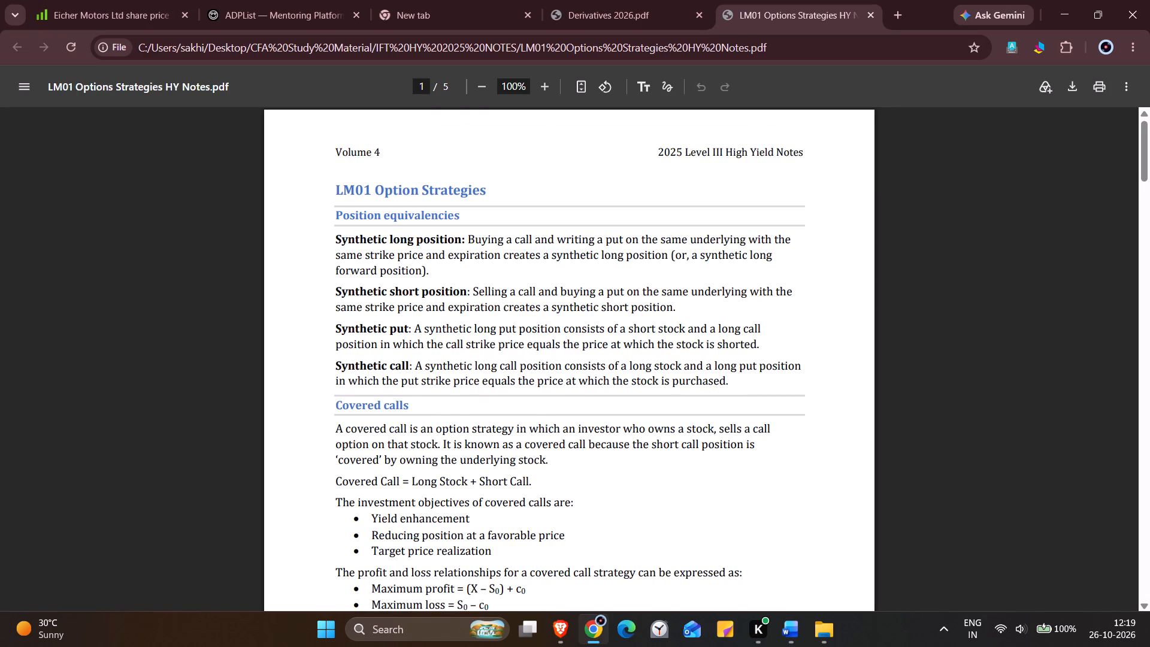
pyautogui.scroll(-4, 517, 423)
pyautogui.hotkey('alt', 'Tab')
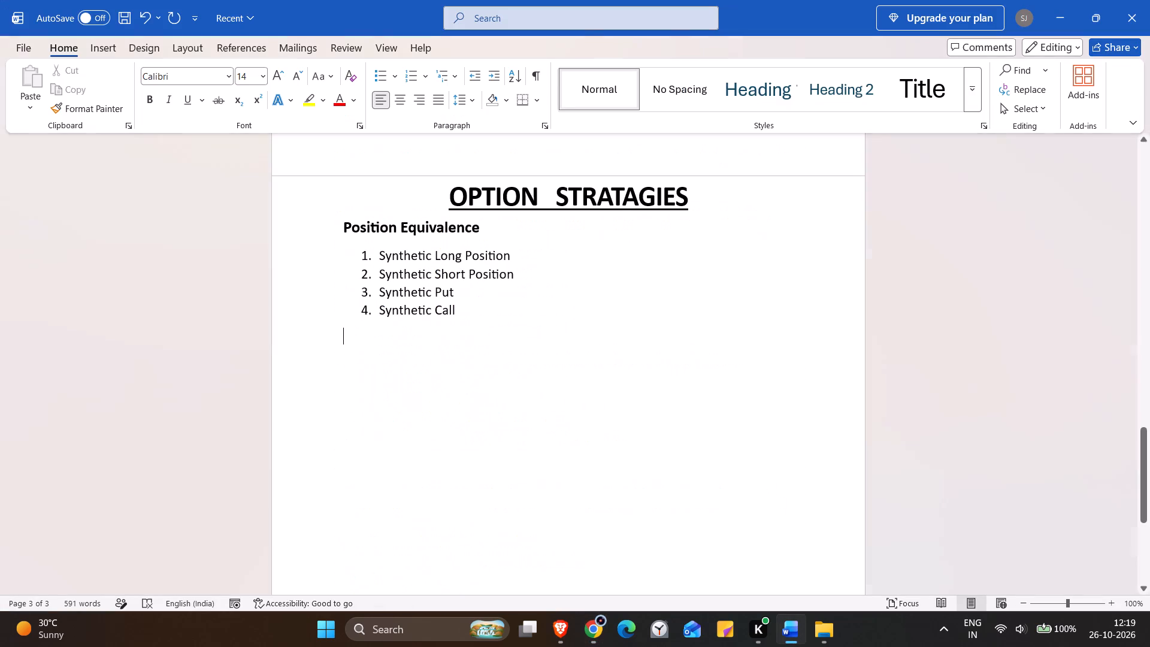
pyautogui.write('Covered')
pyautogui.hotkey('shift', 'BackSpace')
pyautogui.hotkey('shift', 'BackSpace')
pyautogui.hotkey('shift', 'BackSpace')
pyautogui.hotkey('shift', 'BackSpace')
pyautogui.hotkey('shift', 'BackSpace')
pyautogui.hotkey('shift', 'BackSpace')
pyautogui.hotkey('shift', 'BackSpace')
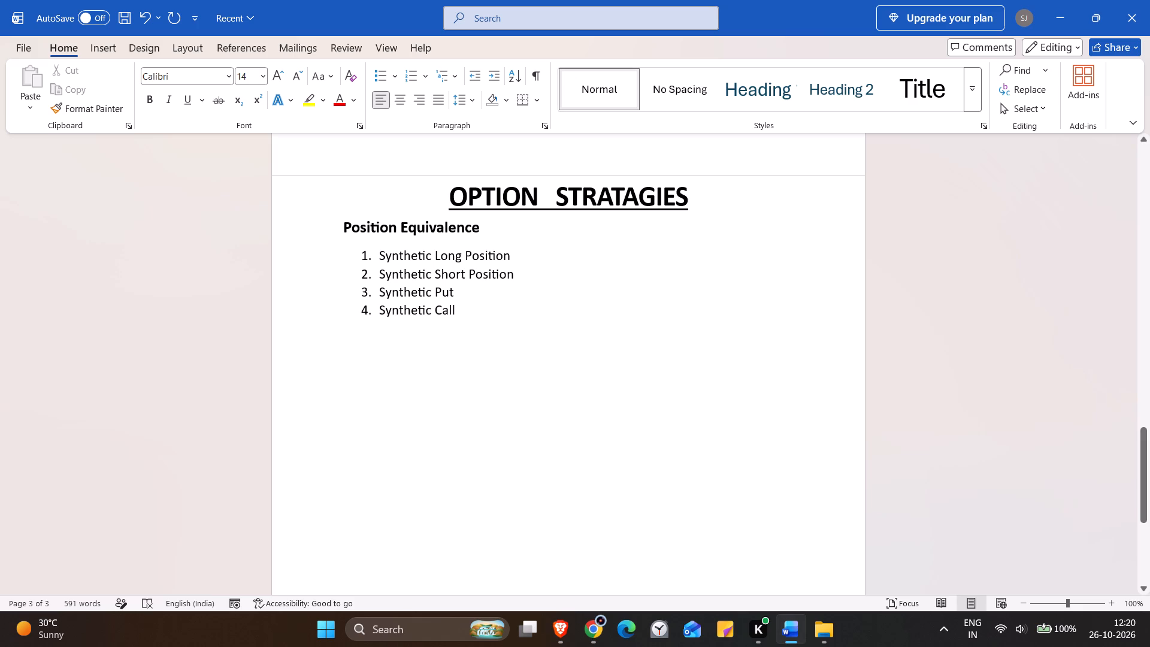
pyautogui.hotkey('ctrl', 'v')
# Enter a bold 16 pt heading "Covered Calls" below the numbered list, checking its wording against the LM01 Options Strategies PDF.
pyautogui.click(283, 77)
pyautogui.hotkey('ctrl', 'b')
pyautogui.hotkey('ctrl', 'c')
pyautogui.press('o')
pyautogui.press('BackSpace')
pyautogui.hotkey('ctrl', 'c')
pyautogui.click(368, 343)
pyautogui.hotkey('ctrl', 'c')
pyautogui.hotkey('ctrl', 'c')
pyautogui.press('c')
pyautogui.press('BackSpace')
pyautogui.press('c')
pyautogui.write('overes')
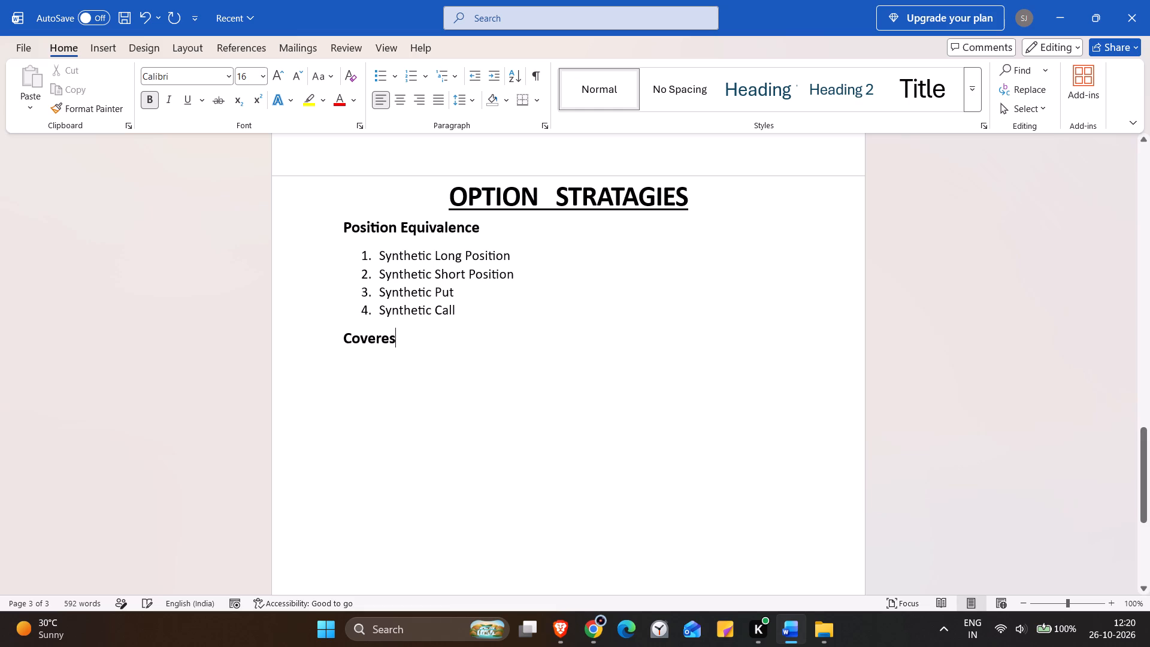
pyautogui.press('space')
pyautogui.press('BackSpace')
pyautogui.press('BackSpace')
pyautogui.write('d')
pyautogui.press('space')
pyautogui.write('Call')
pyautogui.hotkey('alt', 'Tab')
pyautogui.hotkey('alt', 'Tab')
pyautogui.press('s')
pyautogui.press('Return')
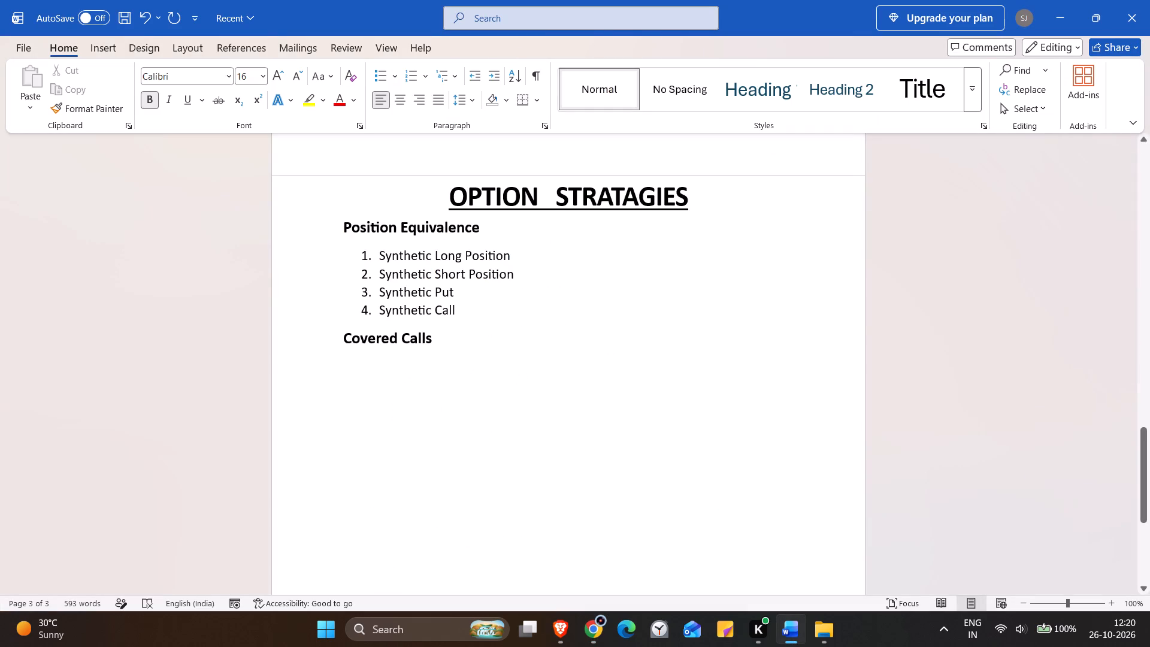
# Check the next topic in the LM01 Options Strategies PDF and enter "Protective Put" as a bold heading below "Covered Calls".
pyautogui.press('space')
pyautogui.hotkey('alt', 'Tab')
pyautogui.hotkey('alt', 'Tab')
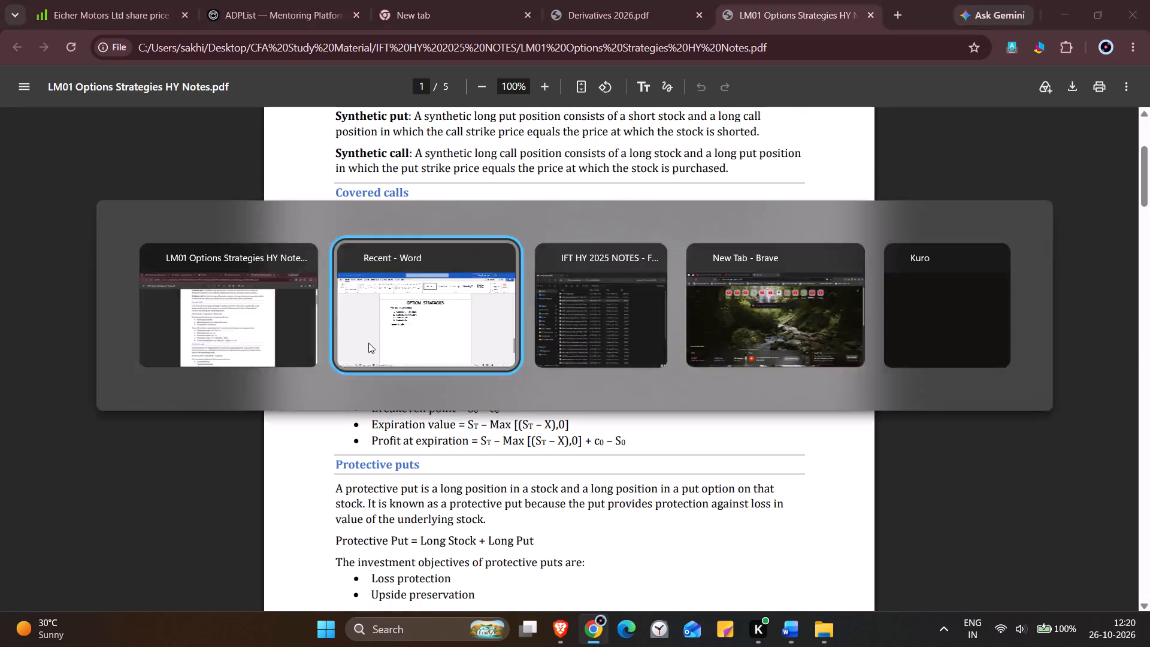
pyautogui.write('Protecti')
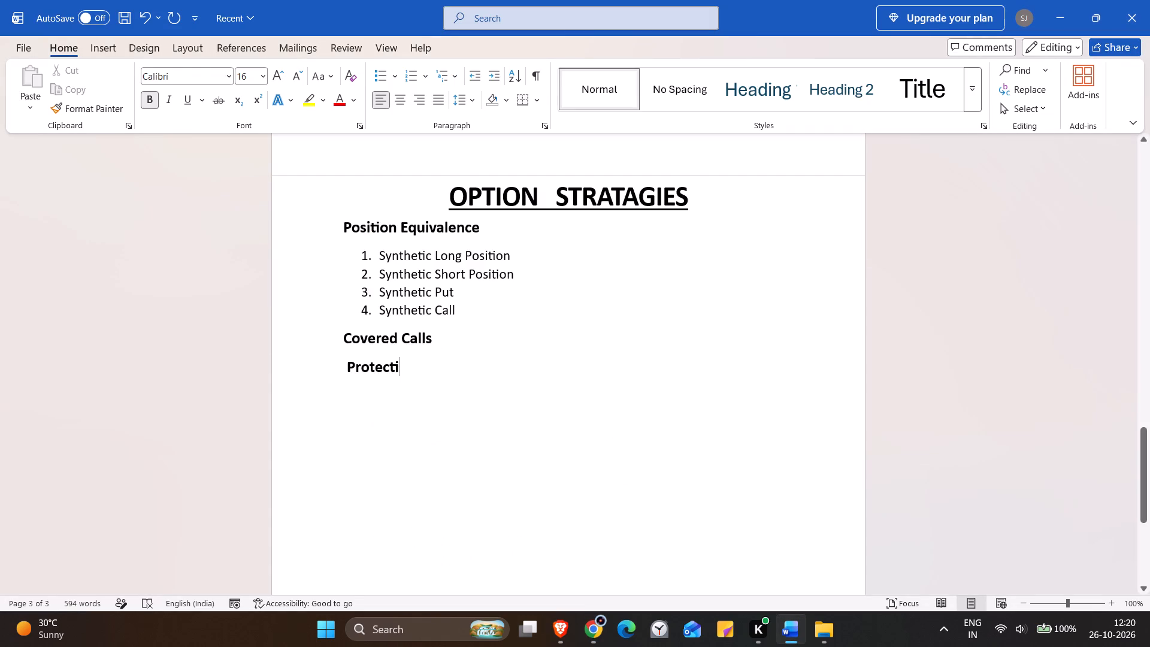
pyautogui.write('ve Put')
pyautogui.press('Return')
# Find the topic after Protective puts in the PDF and begin its bold heading in the Word notes with "Equivalence to".
pyautogui.hotkey('alt', 'Tab')
pyautogui.scroll(-5, 368, 343)
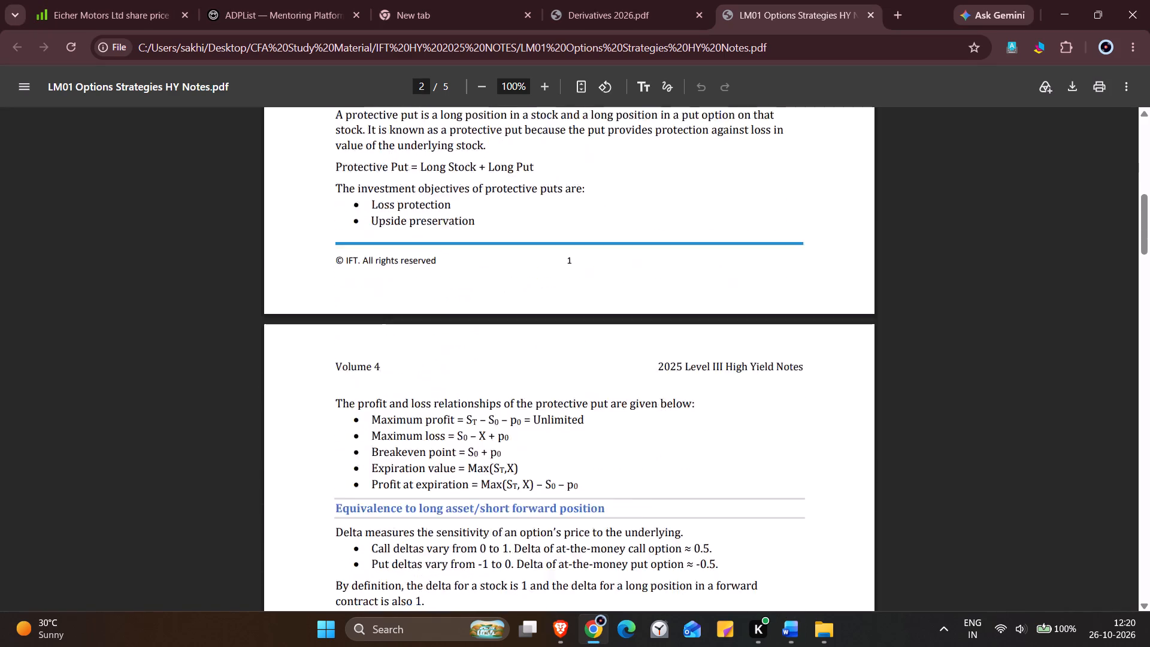
pyautogui.scroll(-2, 368, 343)
pyautogui.scroll(-1, 497, 430)
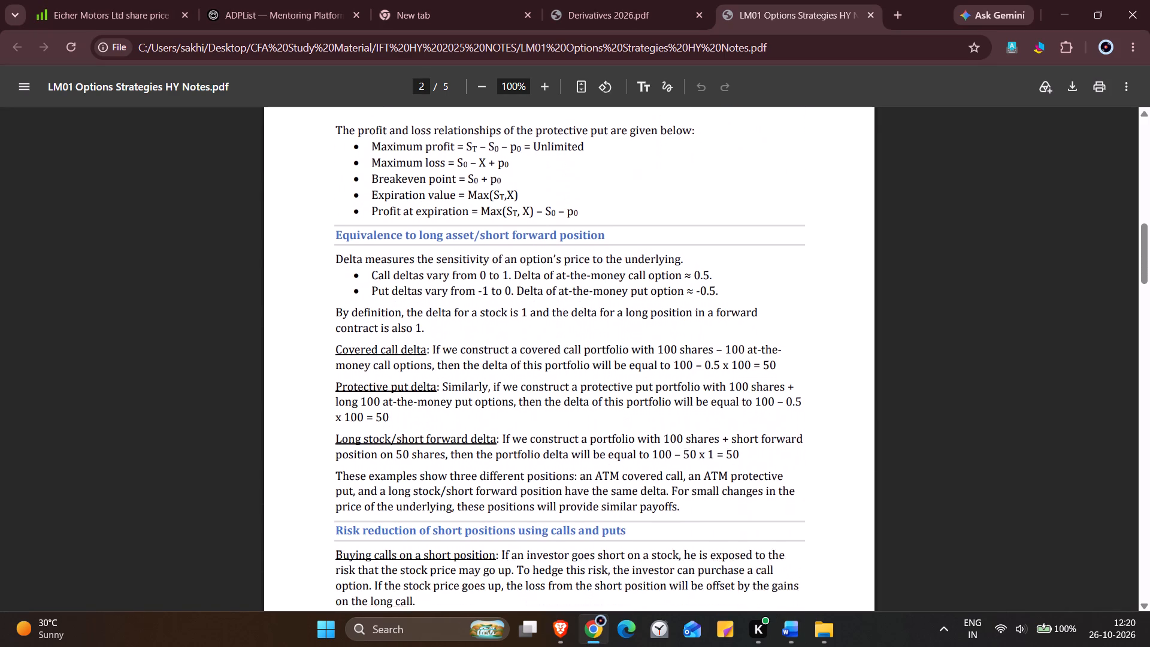
pyautogui.scroll(-2, 497, 430)
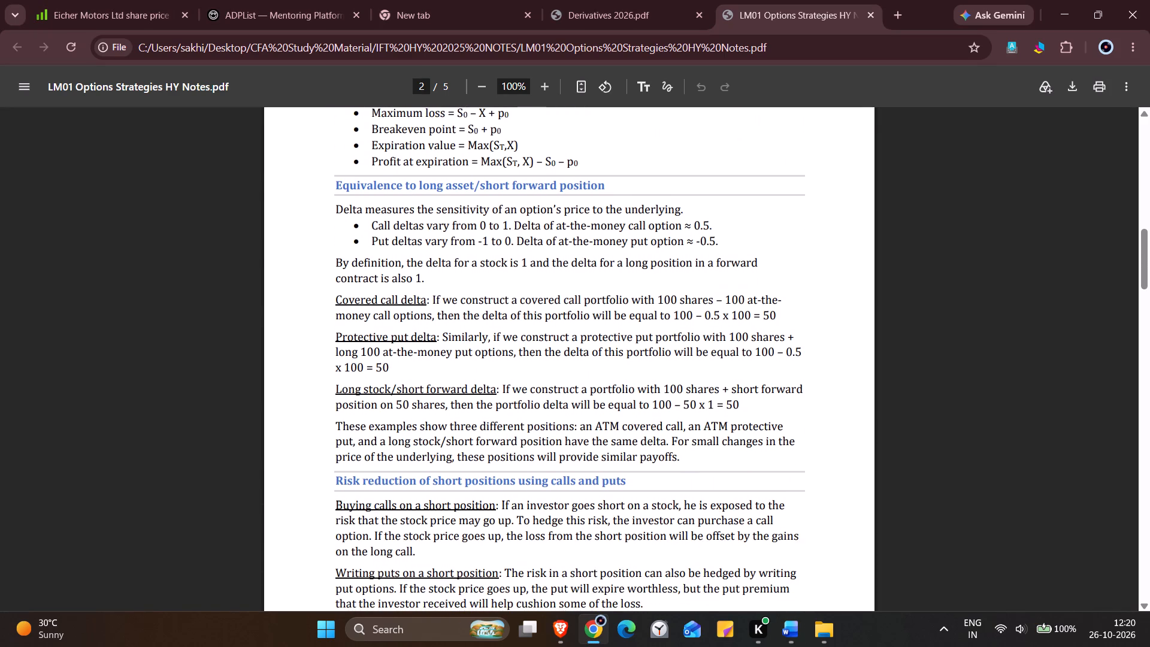
pyautogui.hotkey('alt', 'Tab')
pyautogui.write('Equivalence')
pyautogui.press('space')
pyautogui.write('to')
pyautogui.press('space')
pyautogui.hotkey('alt', 'Tab')
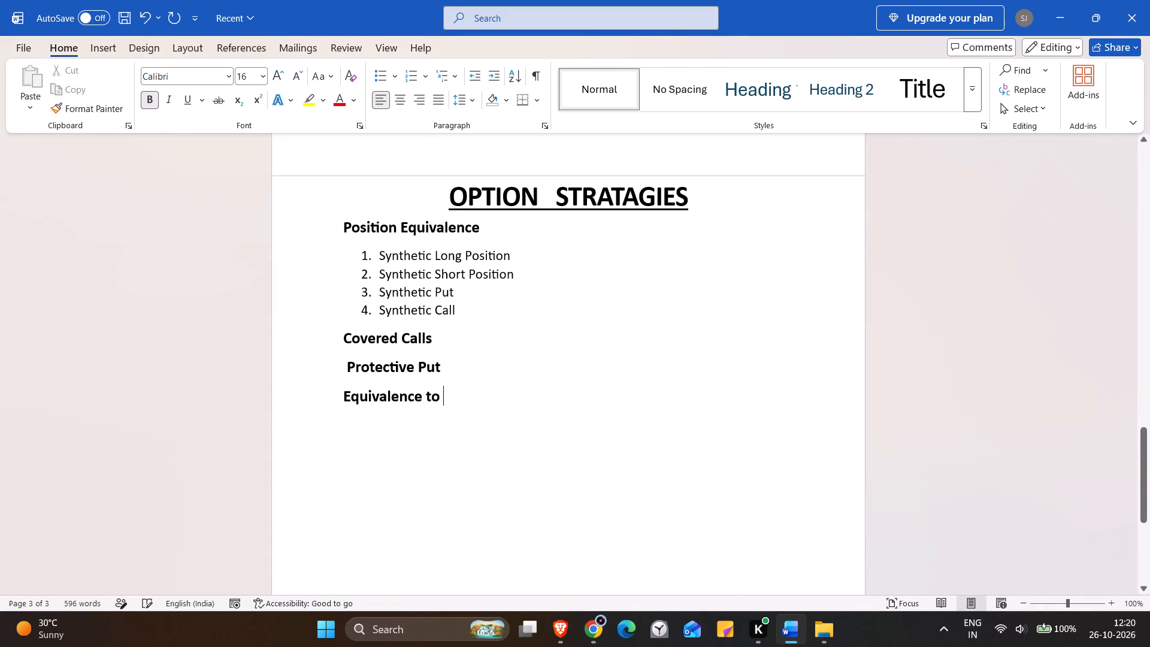
pyautogui.hotkey('alt', 'Tab')
# Remove the leading space before the "Protective Put" heading.
pyautogui.click(351, 367)
pyautogui.press('Left')
pyautogui.press('BackSpace')
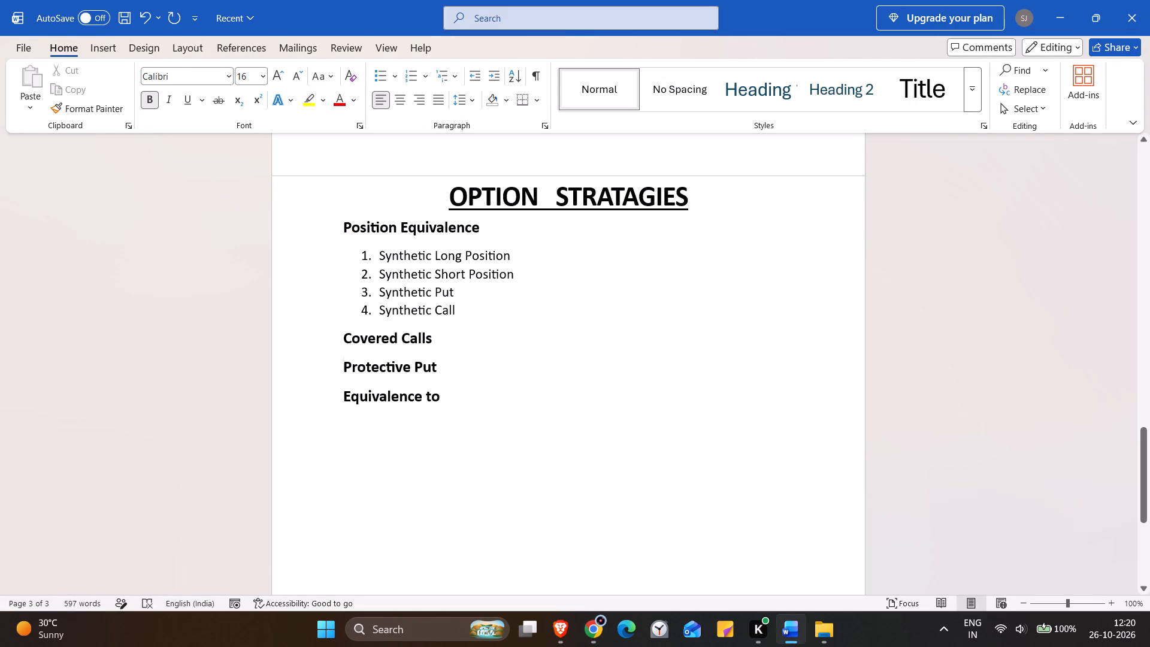
# Complete the last heading as "Equivalence to long asset/short forward position", checking the wording against the PDF, and start a new line.
pyautogui.click(450, 395)
pyautogui.write('lonf ass')
pyautogui.press('BackSpace')
pyautogui.press('BackSpace')
pyautogui.press('BackSpace')
pyautogui.press('BackSpace')
pyautogui.press('BackSpace')
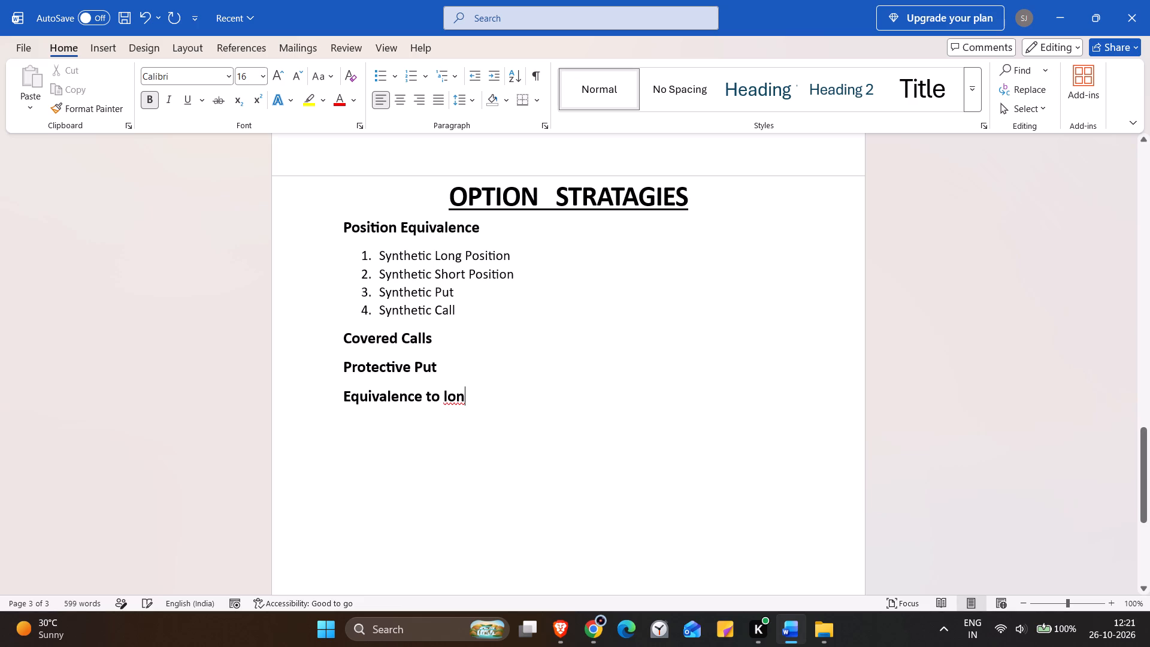
pyautogui.write('g asset')
pyautogui.hotkey('alt', 'Tab')
pyautogui.hotkey('alt', 'Tab')
pyautogui.write('/short')
pyautogui.press('space')
pyautogui.write('fr')
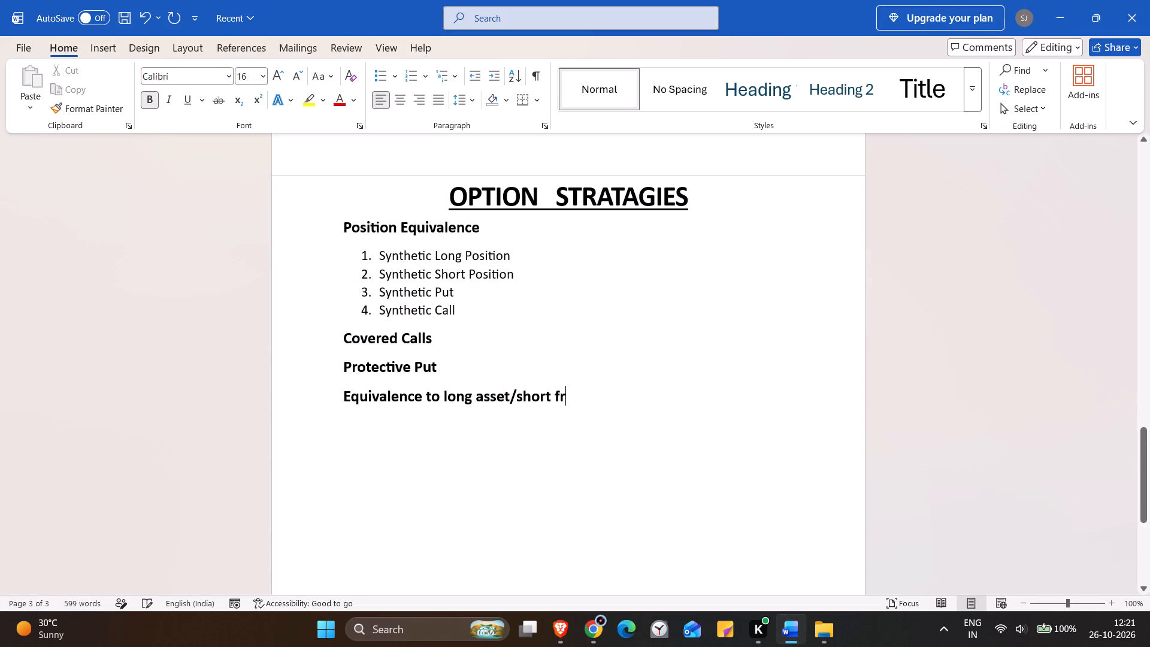
pyautogui.press('BackSpace')
pyautogui.write('orward')
pyautogui.press('space')
pyautogui.hotkey('alt', 'Tab')
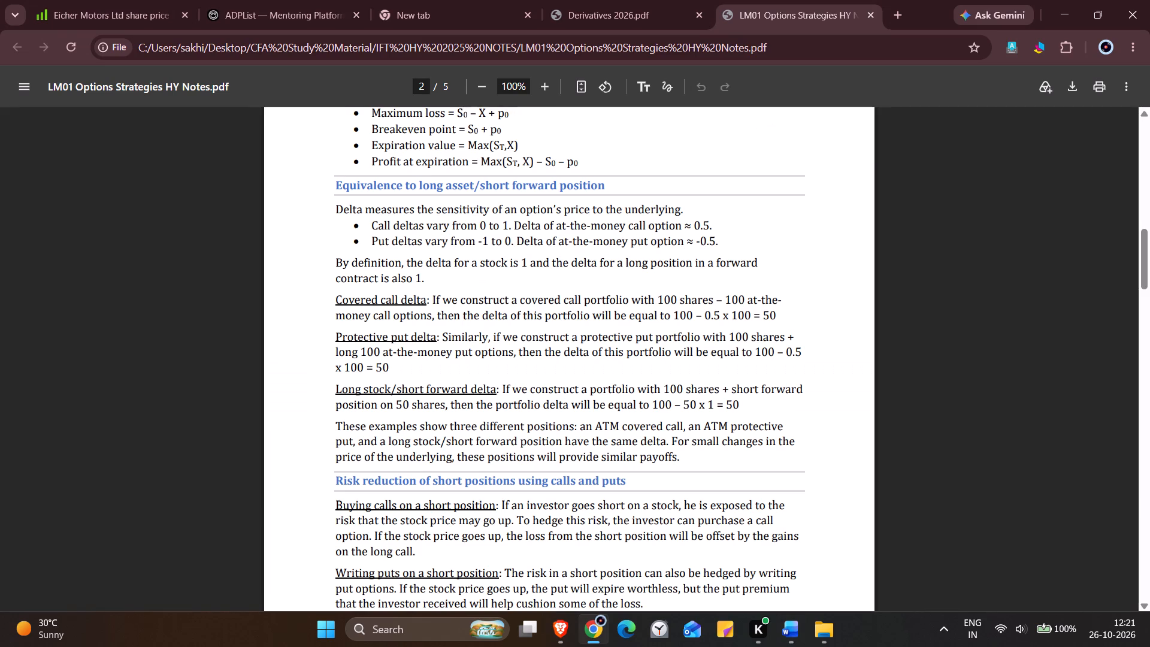
pyautogui.hotkey('alt', 'Tab')
pyautogui.write('position')
pyautogui.press('Return')
# Consult the PDF's following topic and enter the bold heading "Risk reduction of short positions using calls and puts" in the Word notes.
pyautogui.hotkey('alt', 'Tab')
pyautogui.scroll(-4, 497, 496)
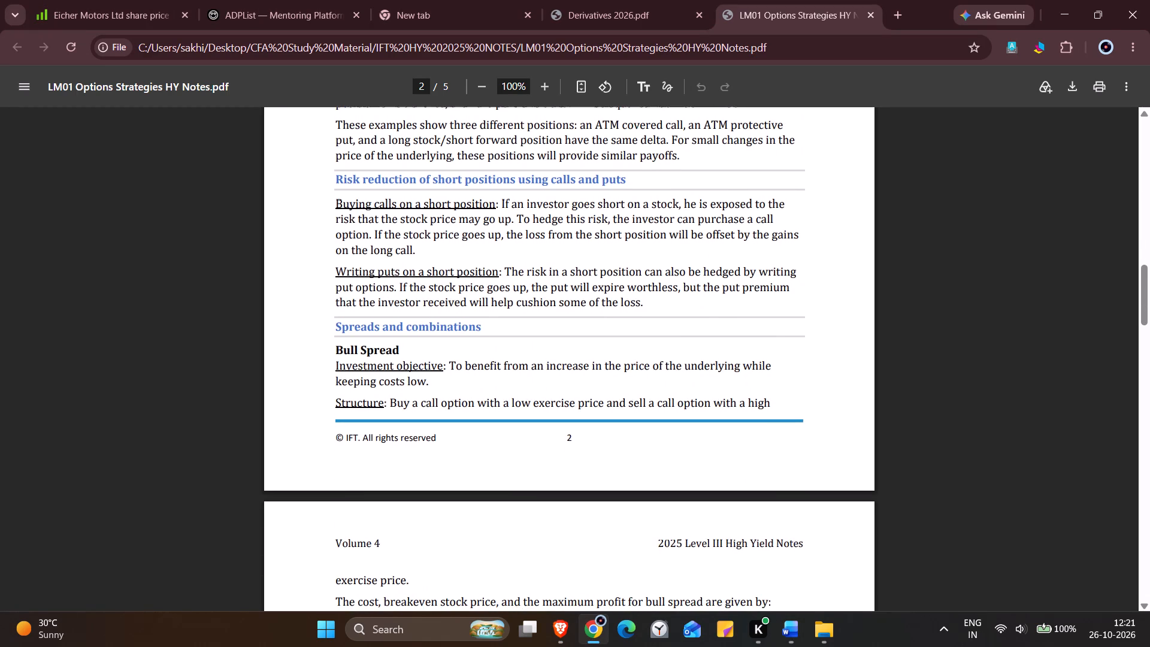
pyautogui.hotkey('alt', 'Tab')
pyautogui.write('Risk')
pyautogui.press('space')
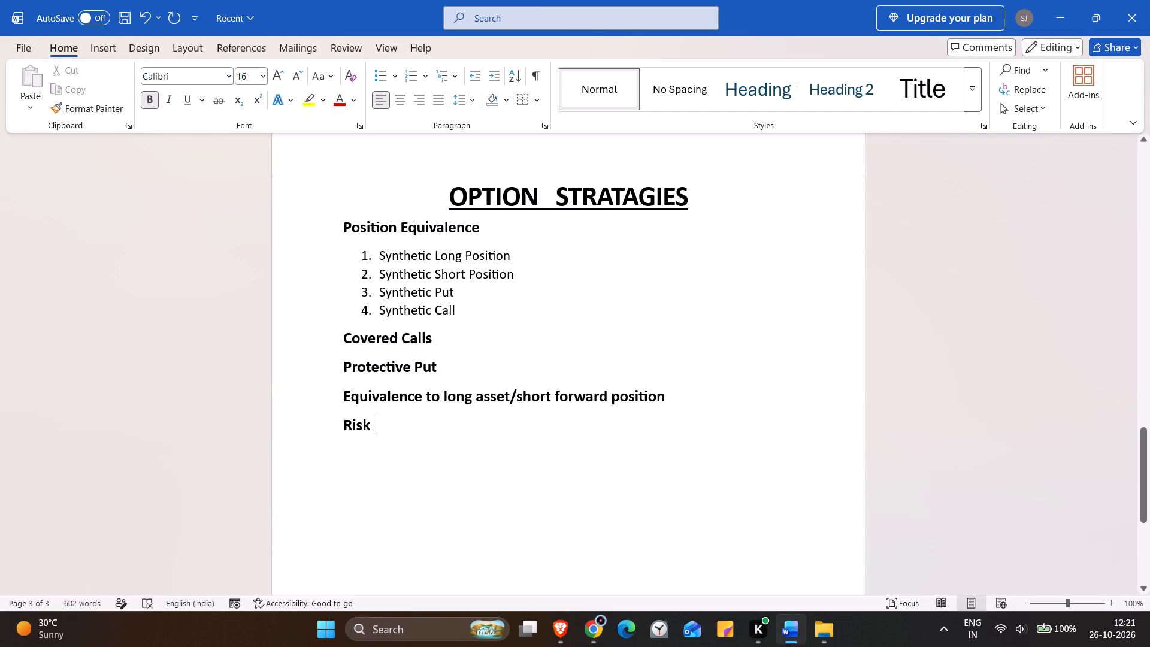
pyautogui.write('reduction of shor')
pyautogui.press('space')
pyautogui.press('BackSpace')
pyautogui.write('t position')
pyautogui.press('space')
pyautogui.hotkey('alt', 'Tab')
pyautogui.hotkey('alt', 'Tab')
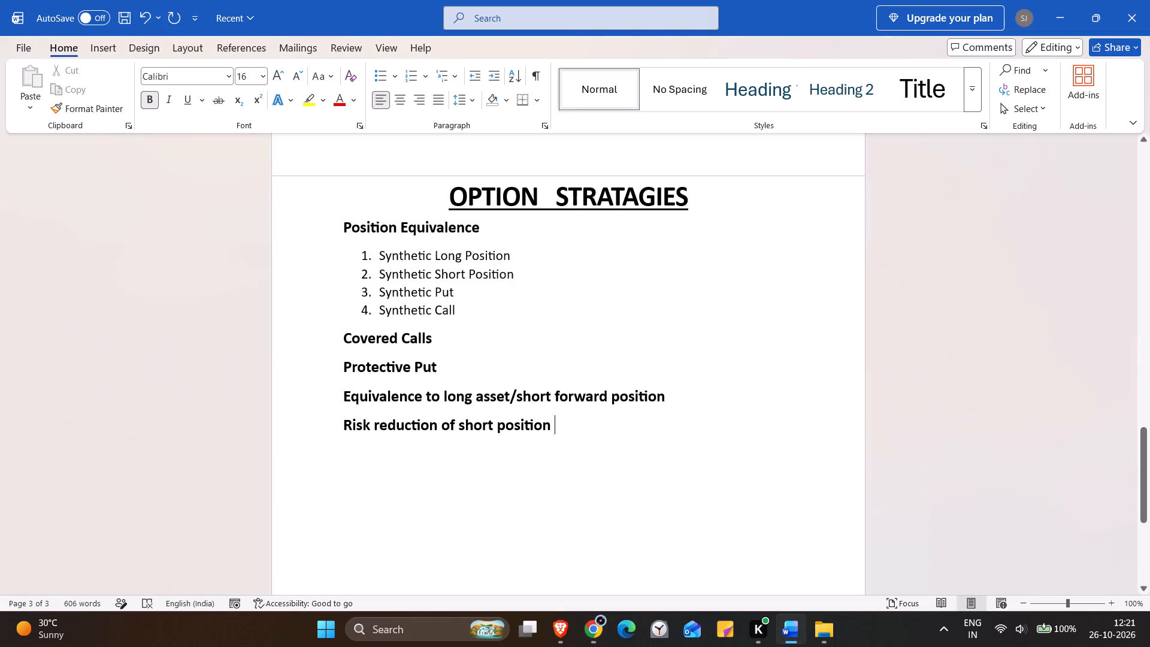
pyautogui.press('BackSpace')
pyautogui.write('s')
pyautogui.press('space')
pyautogui.write('using')
pyautogui.press('space')
pyautogui.hotkey('alt', 'Tab')
pyautogui.hotkey('alt', 'Tab')
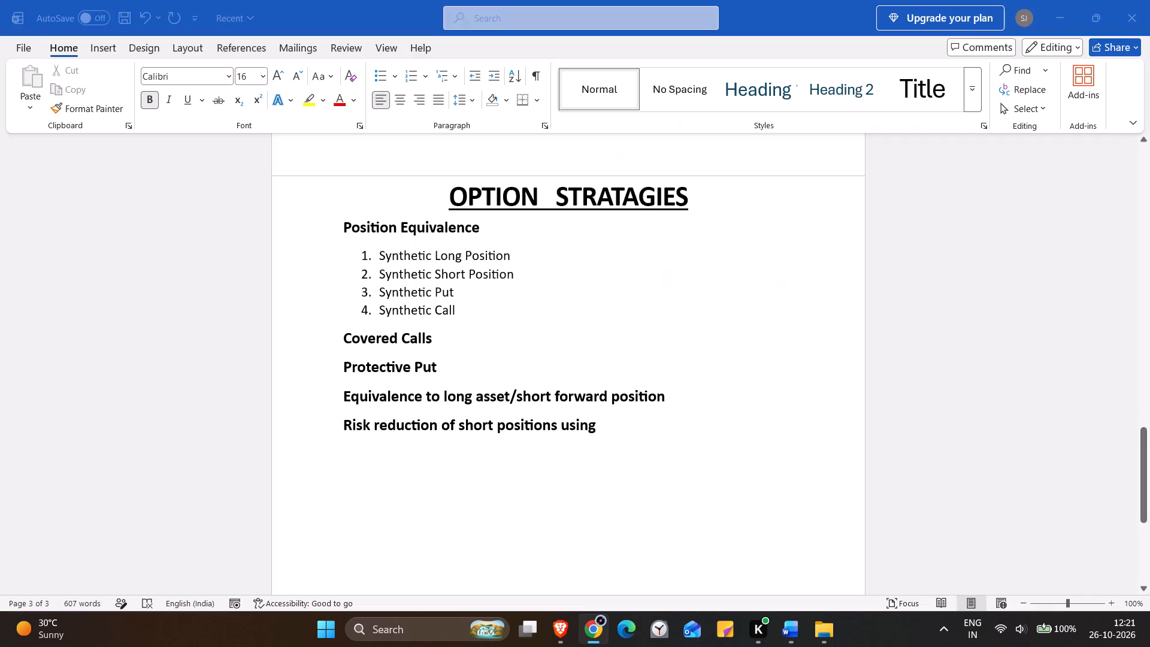
pyautogui.write('calls and puts')
pyautogui.press('Return')
# Find the topic after risk reduction in the PDF and enter the bold heading "Spreads and combinations" in the Word notes.
pyautogui.hotkey('alt', 'Tab')
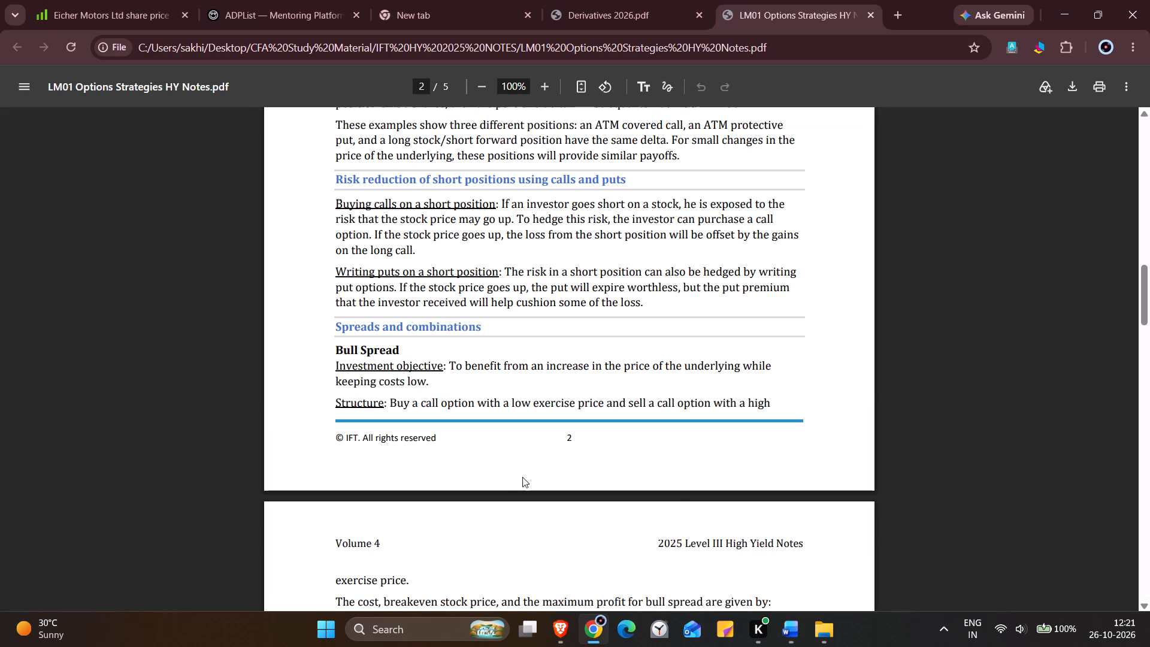
pyautogui.scroll(-1, 677, 501)
pyautogui.hotkey('alt', 'Tab')
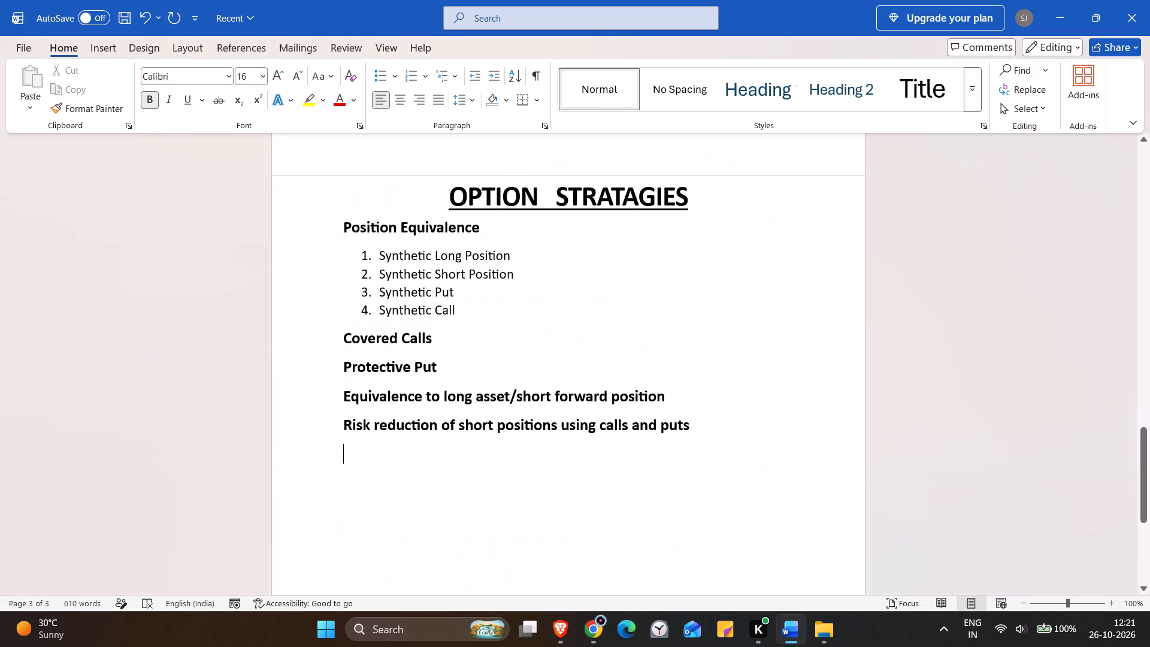
pyautogui.write('Spreads and')
pyautogui.press('space')
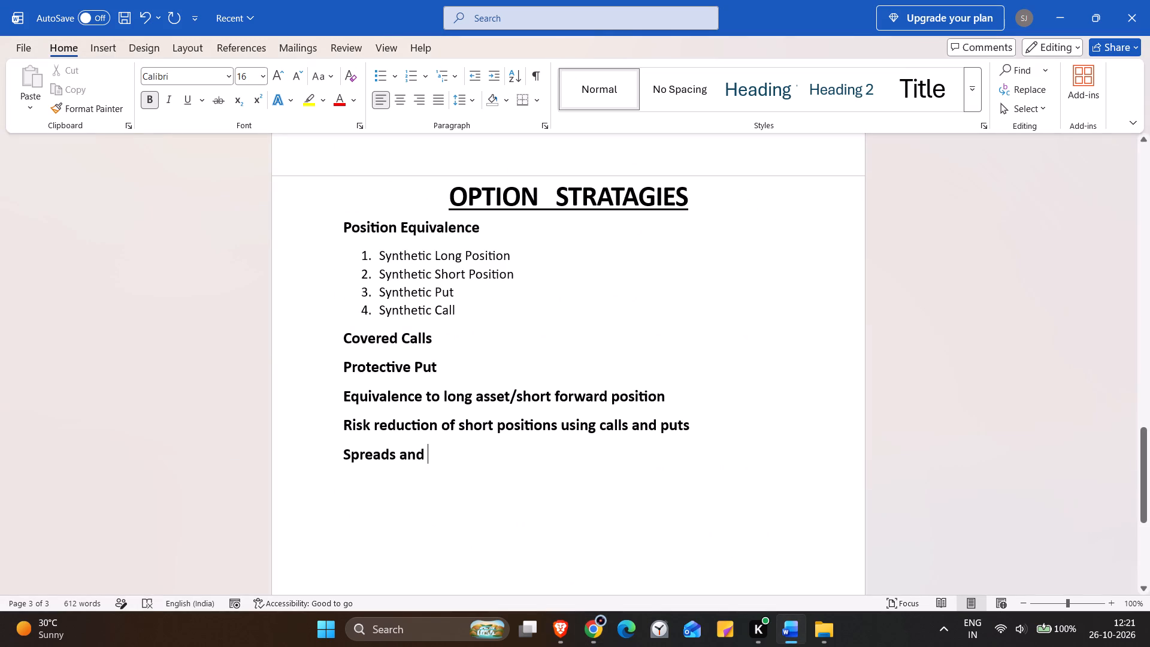
pyautogui.write('combination')
pyautogui.press('Return')
pyautogui.hotkey('alt', 'Tab')
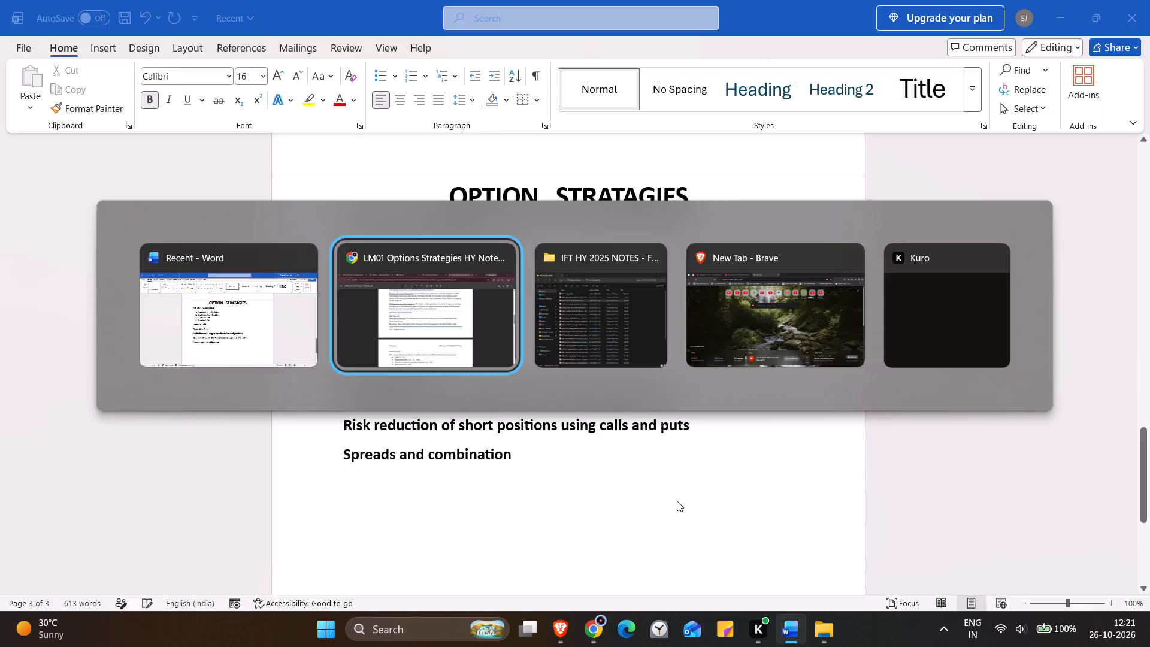
pyautogui.scroll(-1, 677, 501)
pyautogui.hotkey('alt', 'Tab')
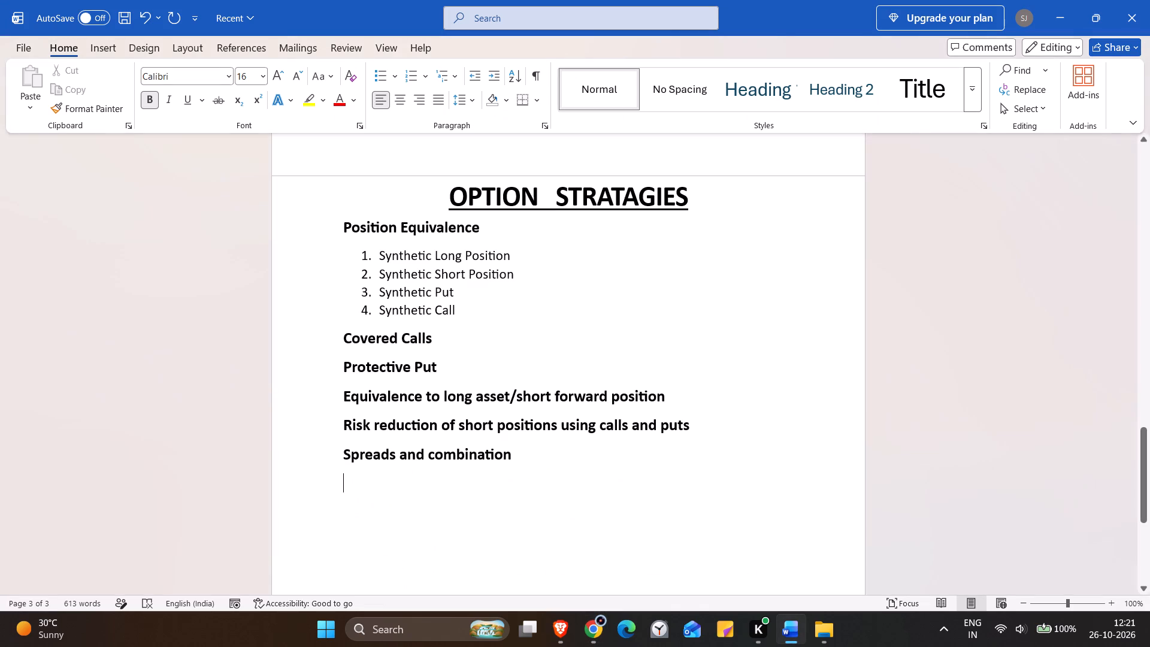
pyautogui.press('BackSpace')
pyautogui.press('s')
pyautogui.press('Return')
# Find the PDF's topic after spreads and combinations and enter the bold heading "Volatility and Smile skew" in the Word notes.
pyautogui.hotkey('alt', 'Tab')
pyautogui.scroll(-7, 677, 501)
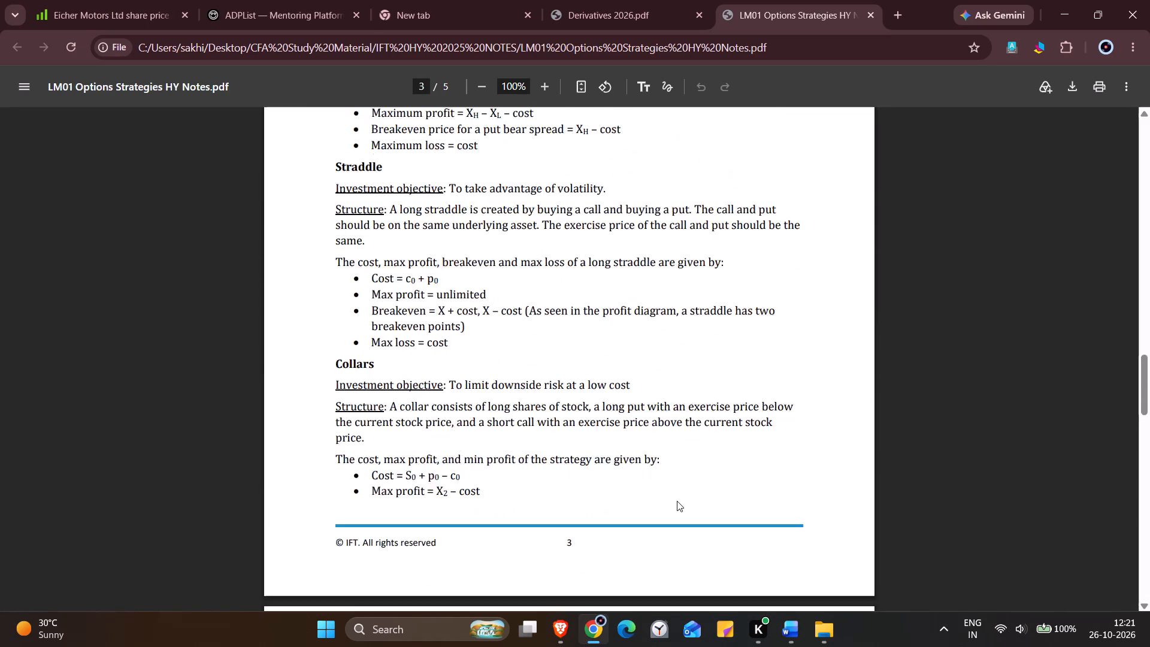
pyautogui.scroll(-8, 677, 501)
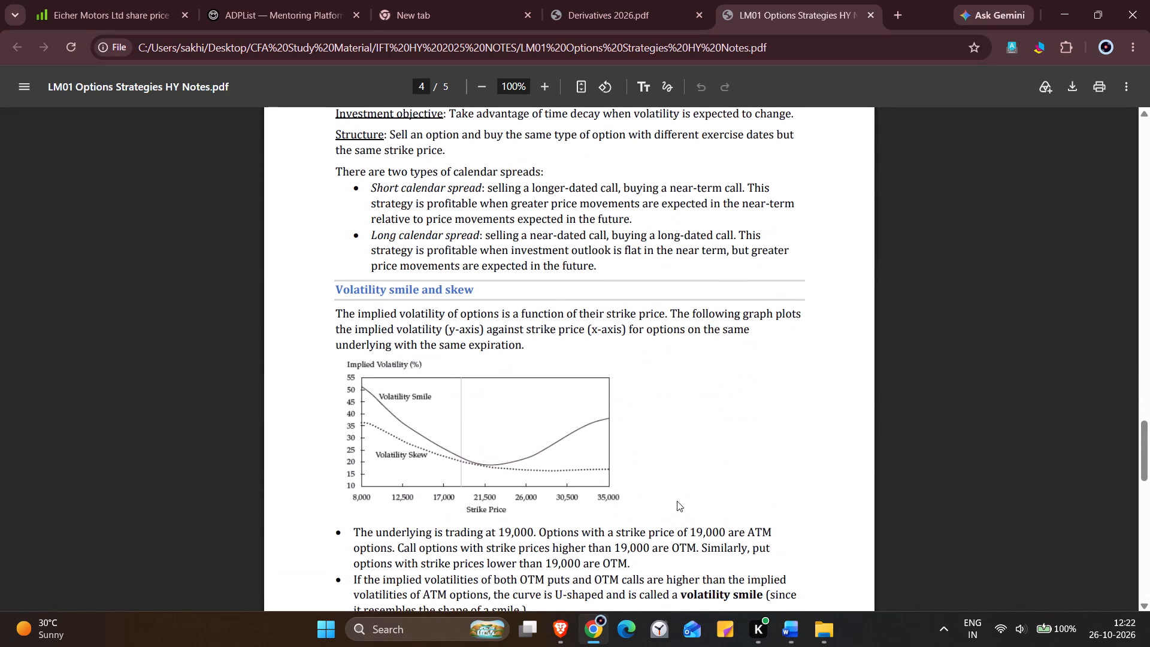
pyautogui.hotkey('alt', 'Tab')
pyautogui.write('Volatility and')
pyautogui.press('space')
pyautogui.write('Smile skew')
pyautogui.press('Return')
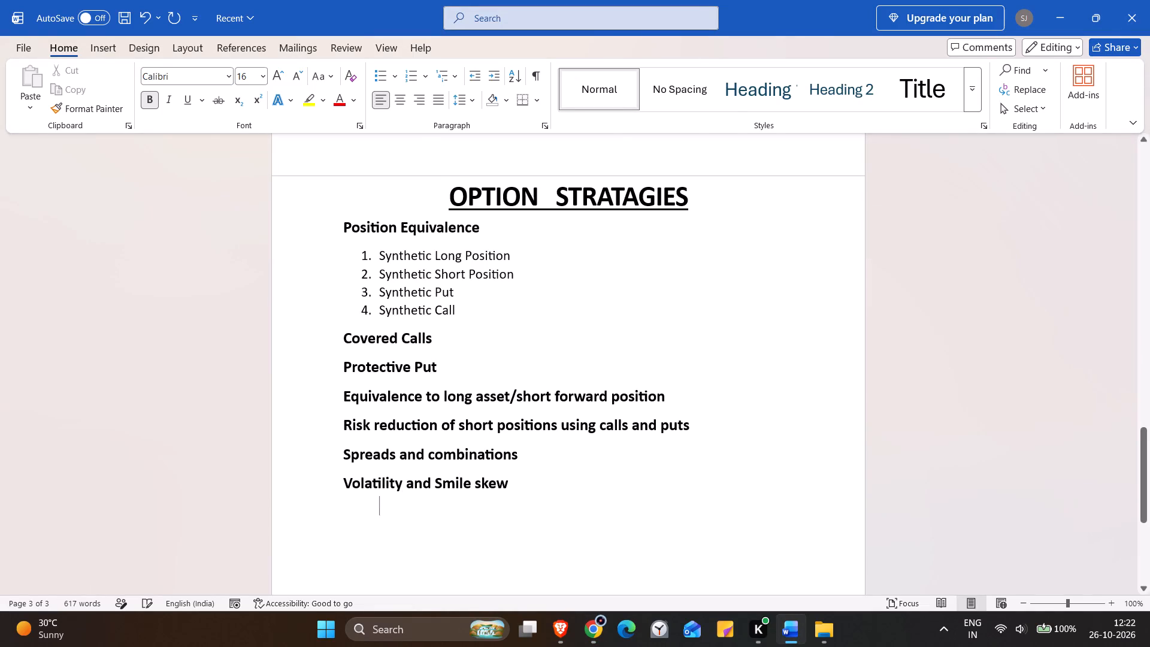
# Consult the PDF's last topic and enter the bold heading "Identifying appropriate option strategies" in the Word notes.
pyautogui.hotkey('alt', 'Tab')
pyautogui.scroll(-4, 677, 501)
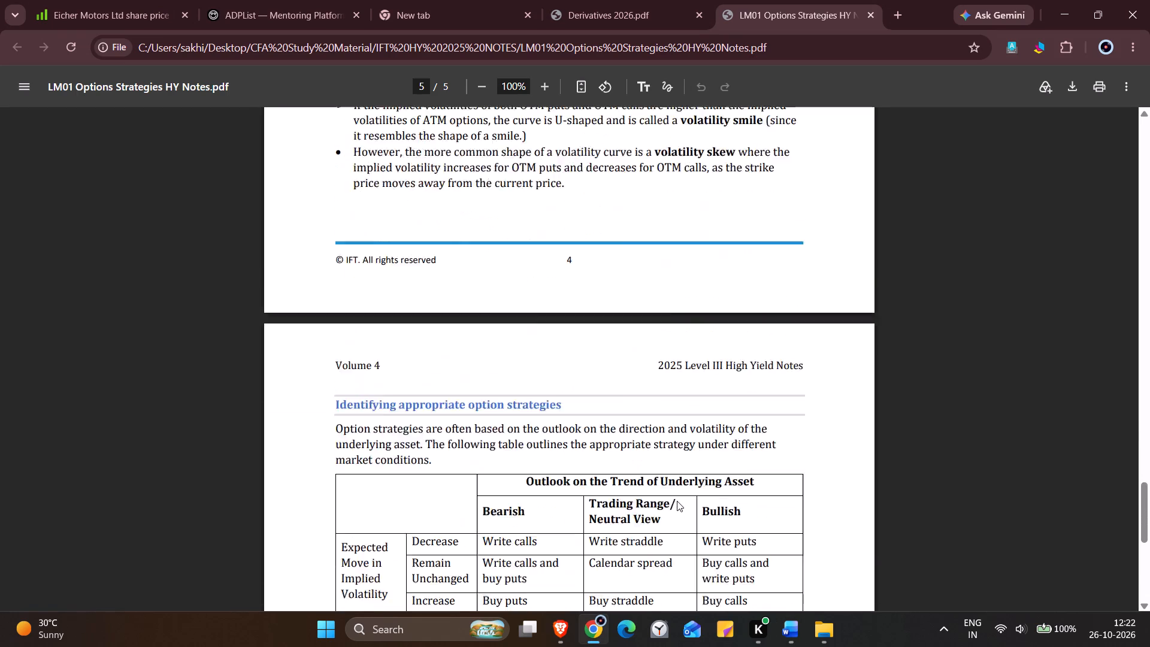
pyautogui.scroll(-3, 677, 501)
pyautogui.hotkey('alt', 'Tab')
pyautogui.write('Identifying')
pyautogui.press('space')
pyautogui.hotkey('alt', 'Tab')
pyautogui.hotkey('alt', 'Tab')
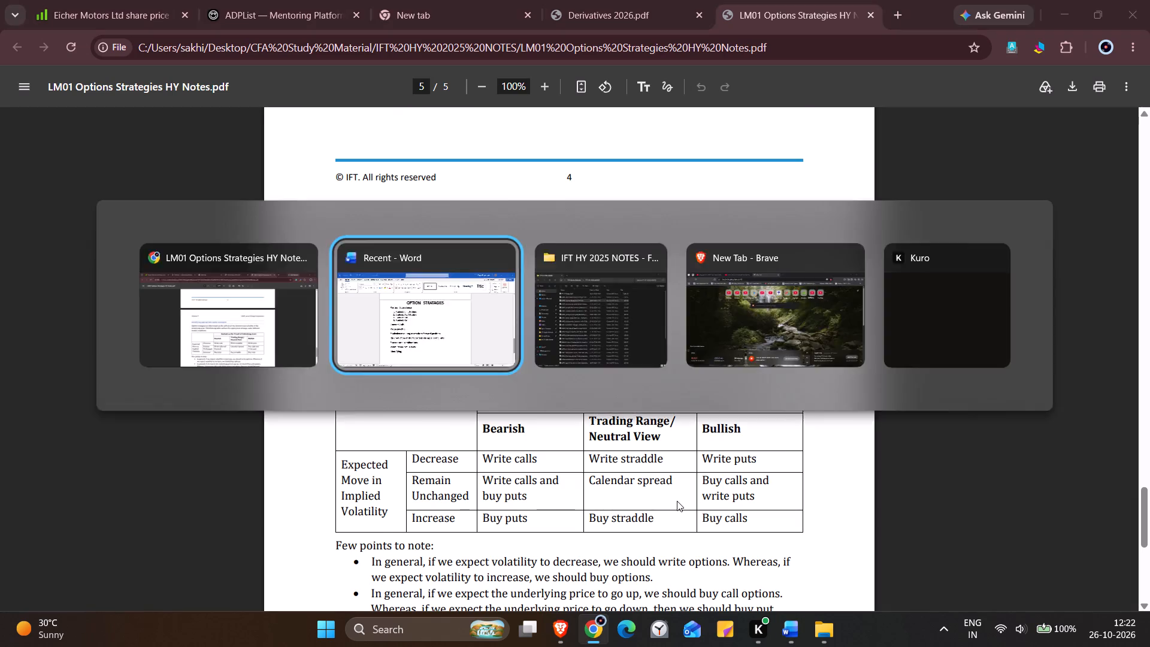
pyautogui.write('appro')
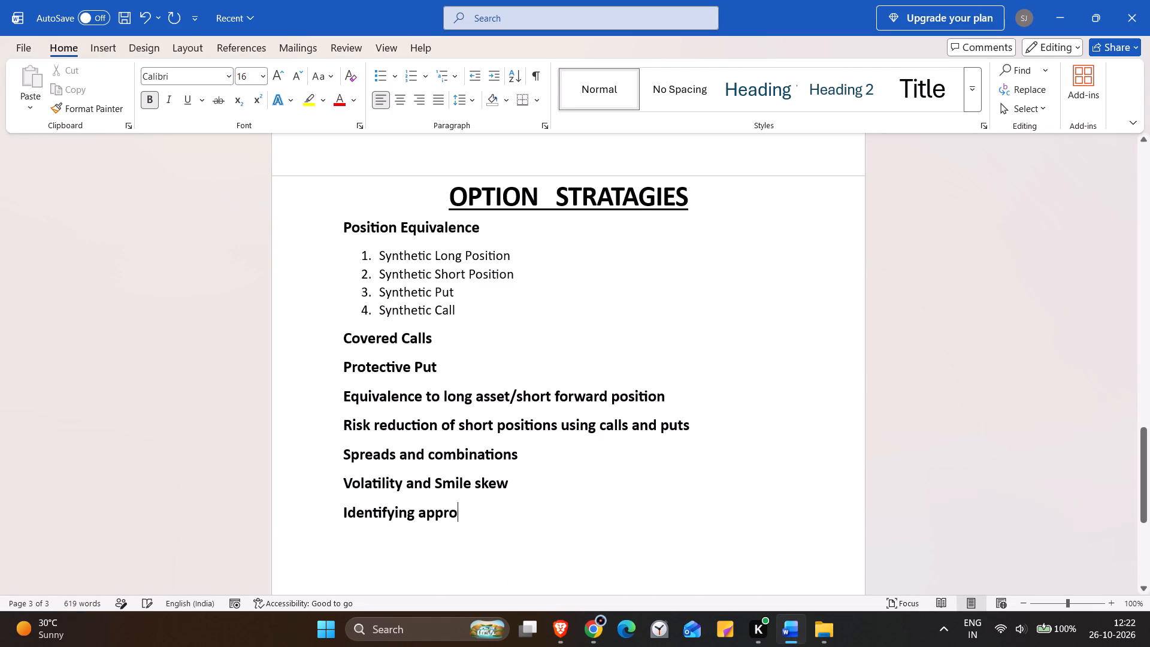
pyautogui.write('priate')
pyautogui.press('space')
pyautogui.hotkey('alt', 'Tab')
pyautogui.hotkey('alt', 'Tab')
pyautogui.write('option stratagir')
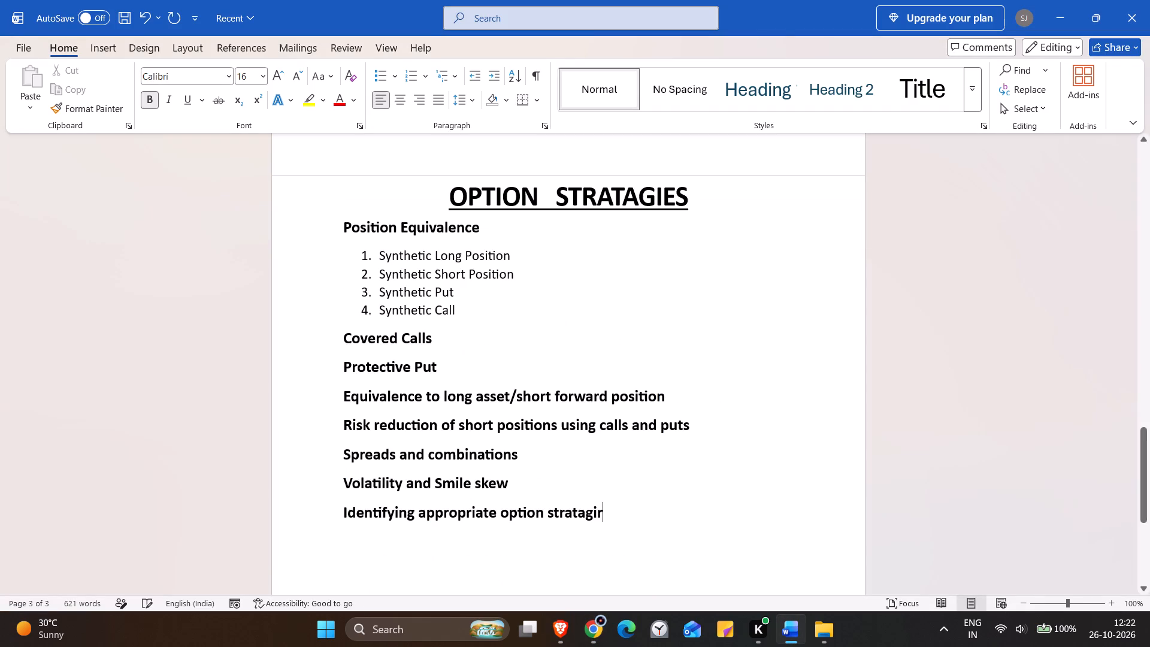
# Complete the final heading in the Word notes as "Identifying appropriate option stratagies" and start a new line.
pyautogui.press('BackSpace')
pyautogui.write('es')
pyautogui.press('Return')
# Check the wording against the PDF in Chrome, correct the final Word heading's last word to "strategies", and start a new line.
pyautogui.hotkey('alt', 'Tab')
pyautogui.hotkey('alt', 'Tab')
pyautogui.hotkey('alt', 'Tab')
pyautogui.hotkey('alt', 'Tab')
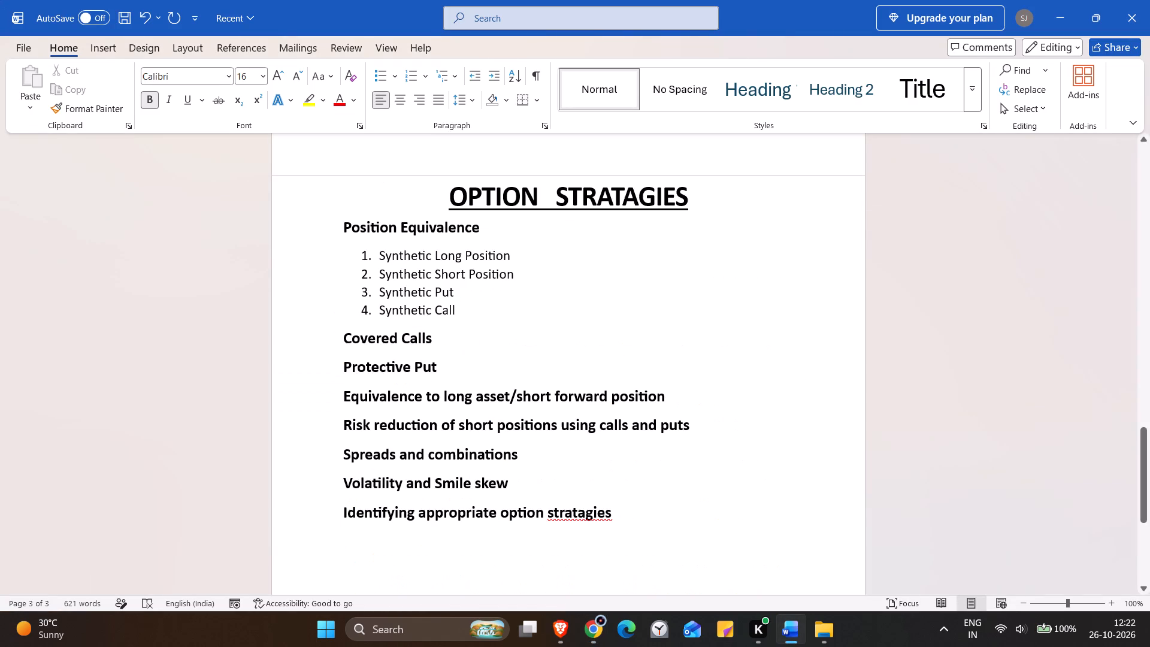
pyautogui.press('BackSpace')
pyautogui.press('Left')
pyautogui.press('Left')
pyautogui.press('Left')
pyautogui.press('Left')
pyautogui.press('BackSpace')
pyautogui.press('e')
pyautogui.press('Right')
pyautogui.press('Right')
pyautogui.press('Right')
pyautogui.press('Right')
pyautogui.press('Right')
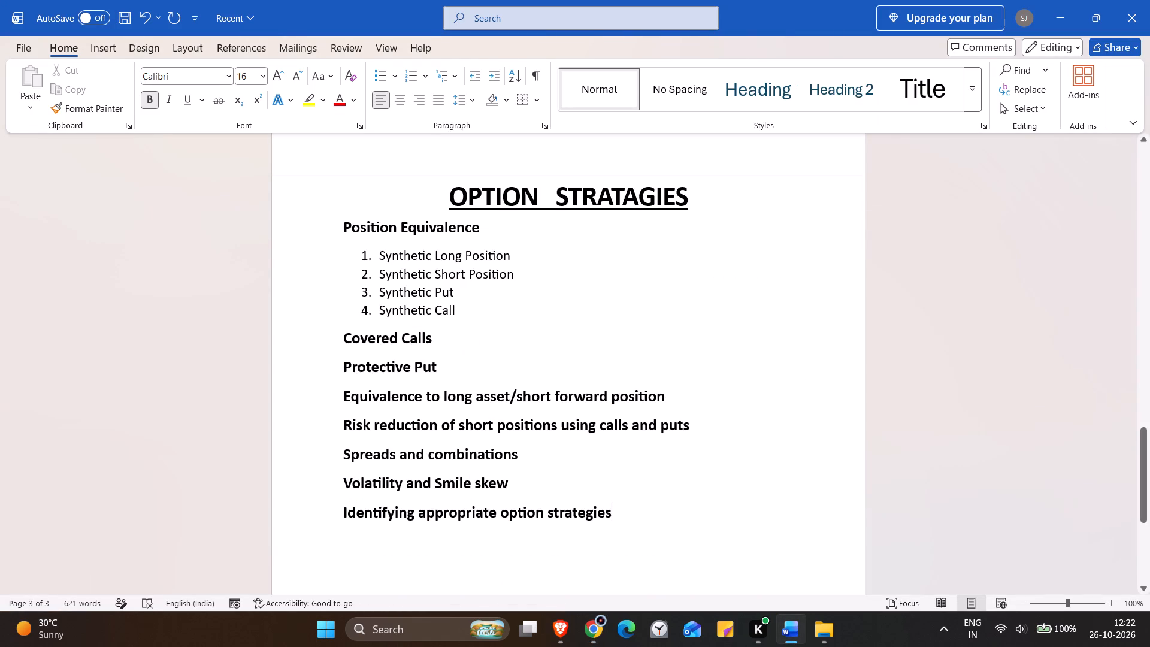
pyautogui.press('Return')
# Switch to the options strategies PDF in Chrome and examine its last page for remaining topics.
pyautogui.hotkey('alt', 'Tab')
pyautogui.scroll(-4, 677, 501)
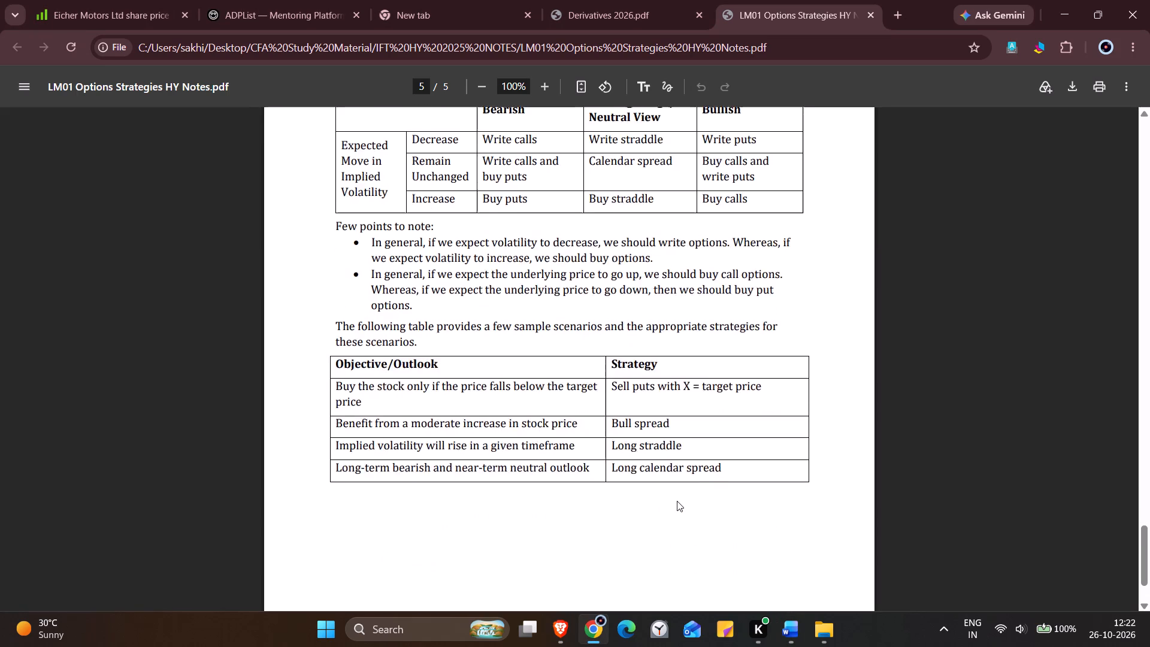
# Review the PDF from its first topic through the long asset/short forward equivalence section, comparing its subtopics with the Word outline.
pyautogui.scroll(-3, 677, 501)
pyautogui.scroll(20, 677, 501)
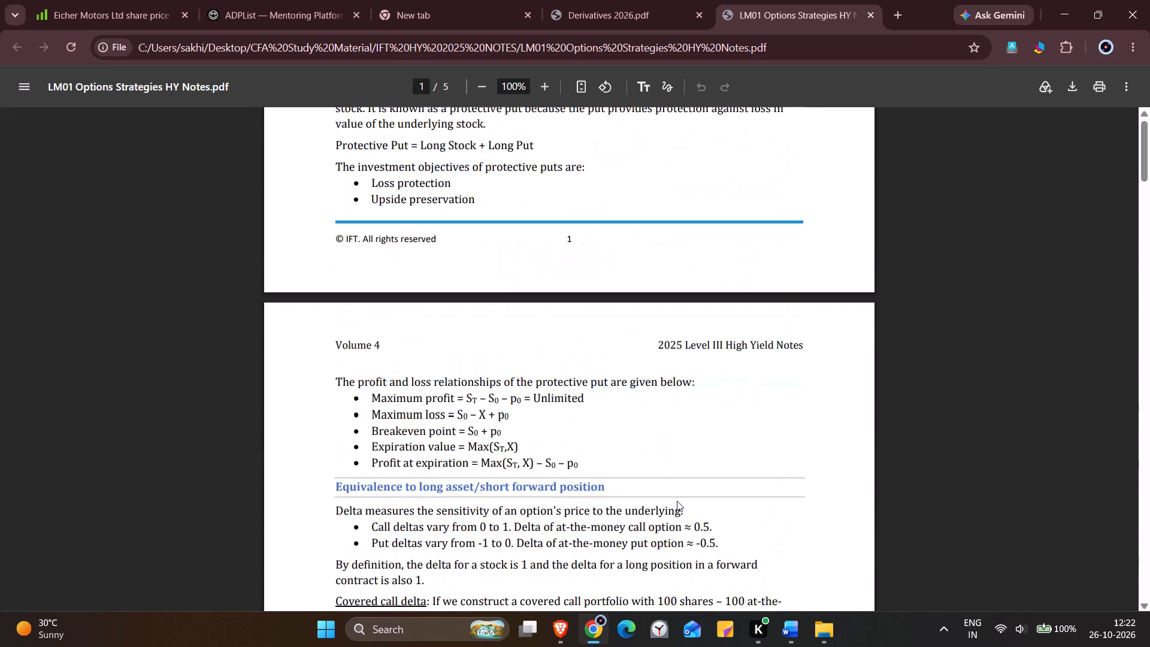
pyautogui.scroll(-1, 677, 501)
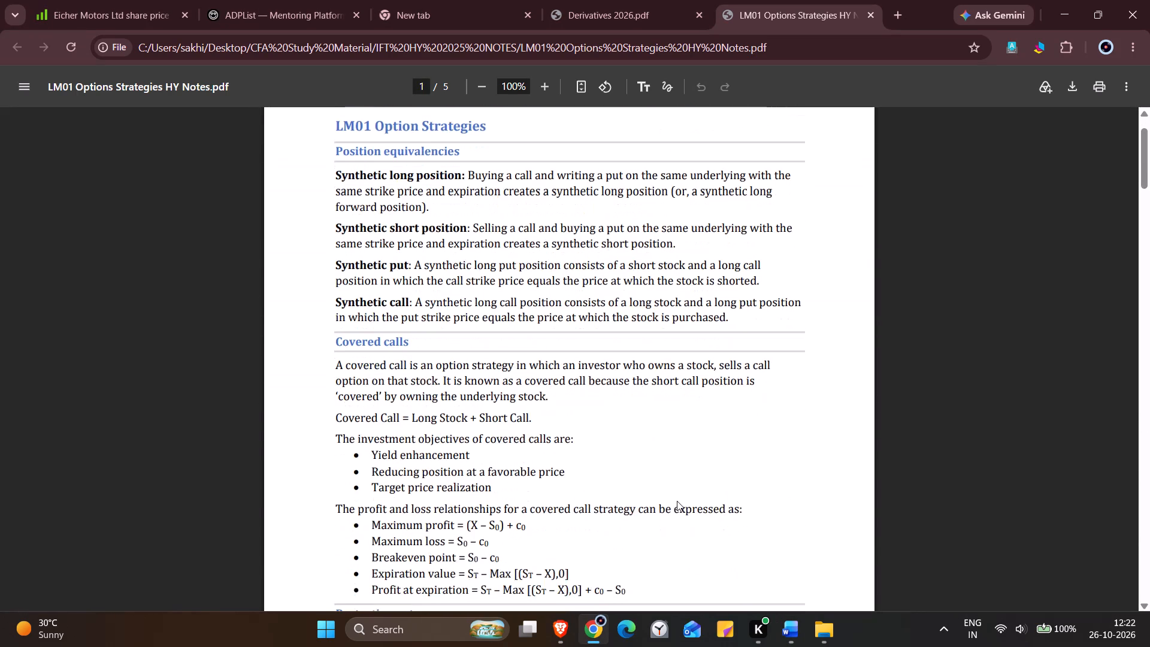
pyautogui.scroll(-3, 677, 501)
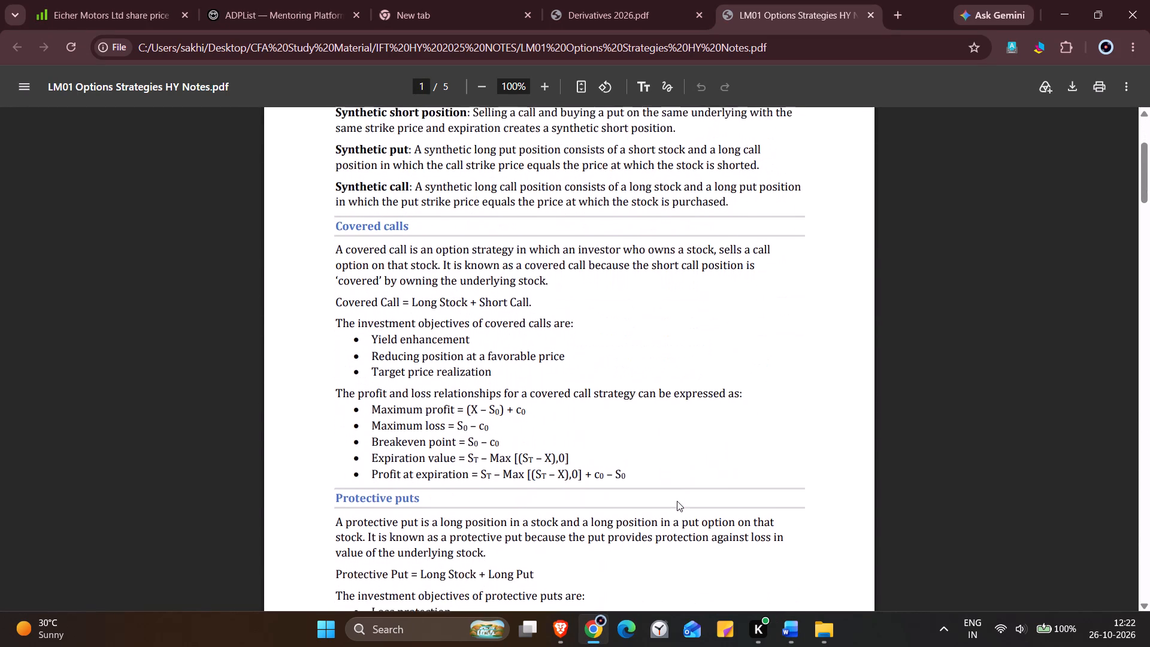
pyautogui.scroll(-6, 677, 501)
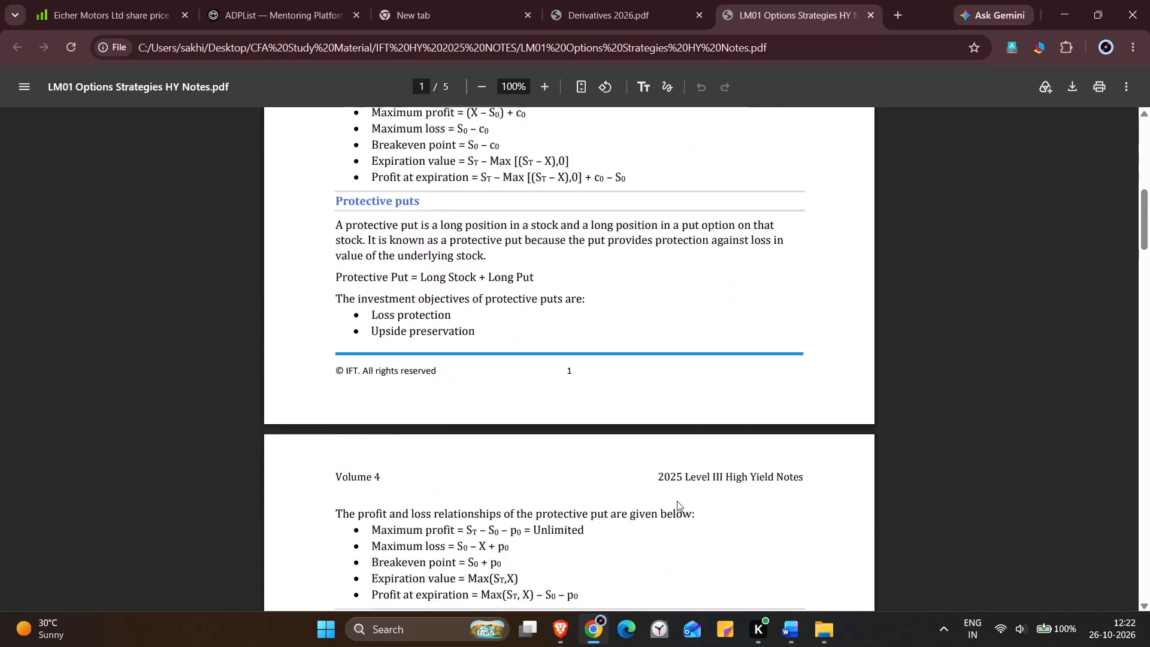
pyautogui.scroll(-5, 677, 501)
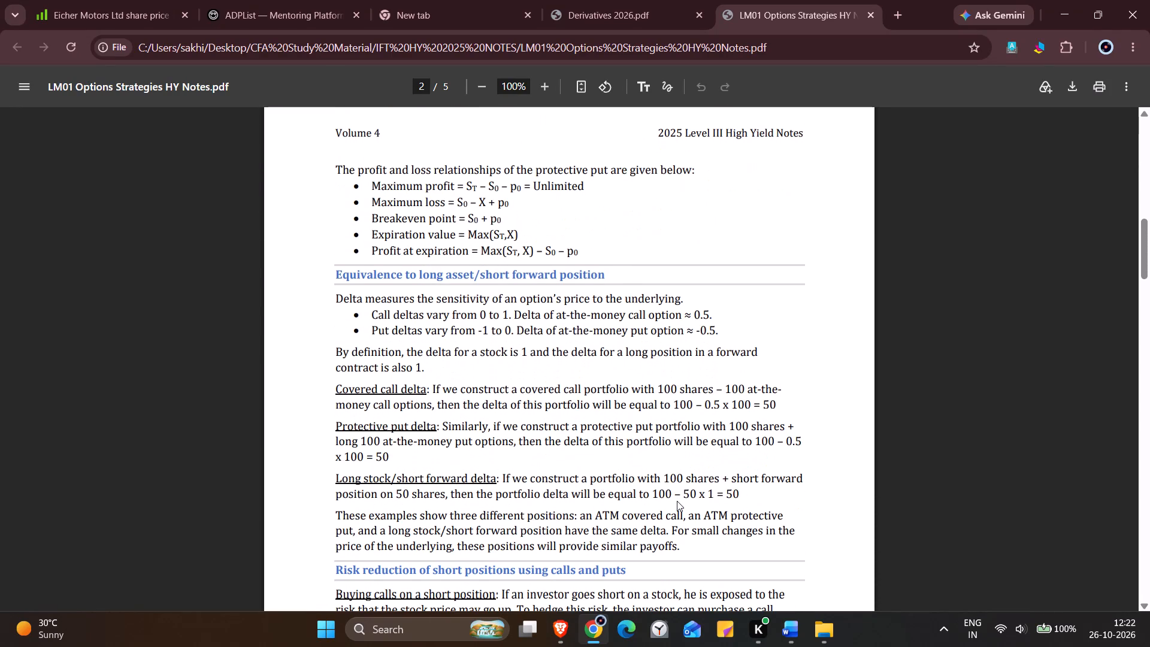
pyautogui.scroll(-1, 677, 501)
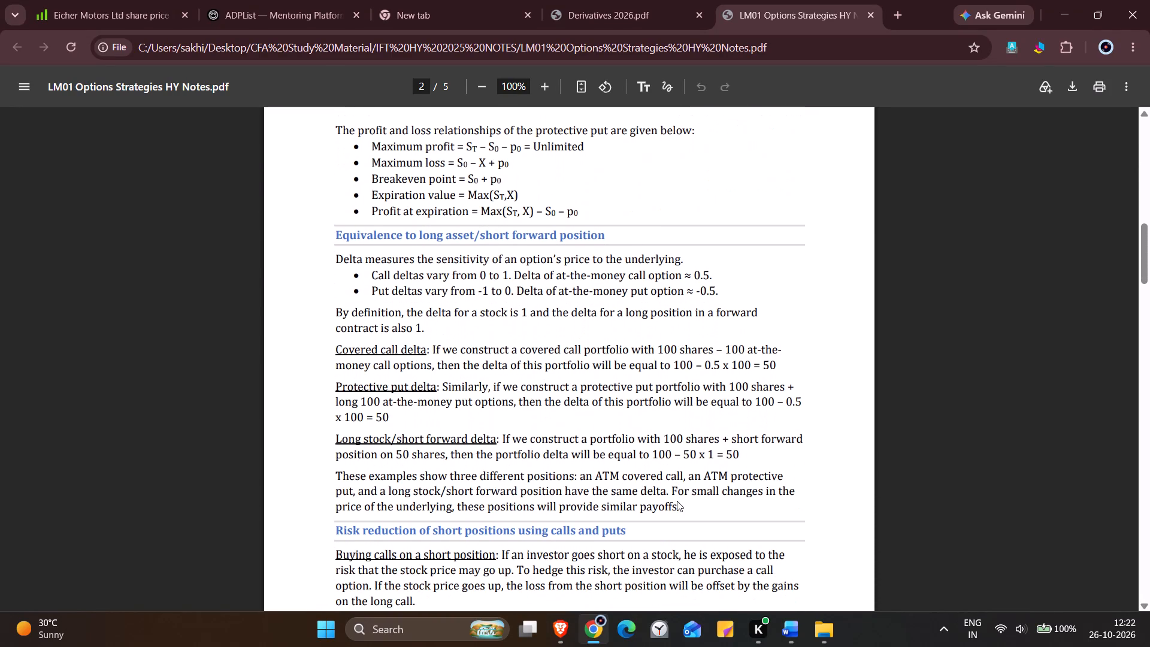
pyautogui.hotkey('alt', 'Tab')
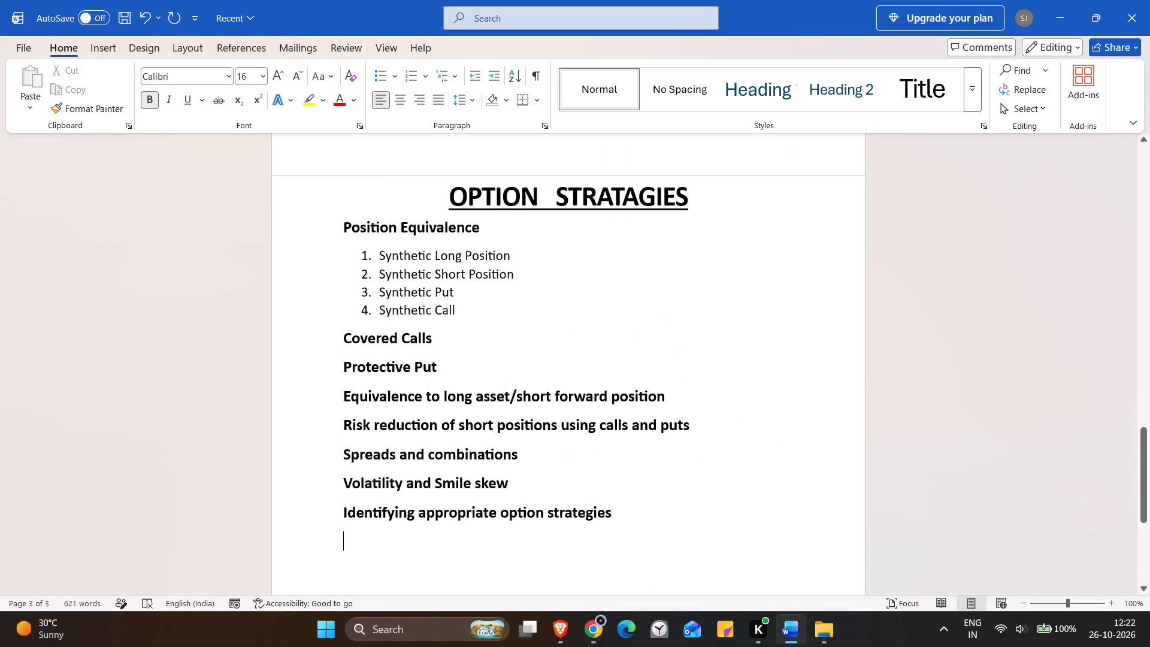
pyautogui.hotkey('alt', 'Tab')
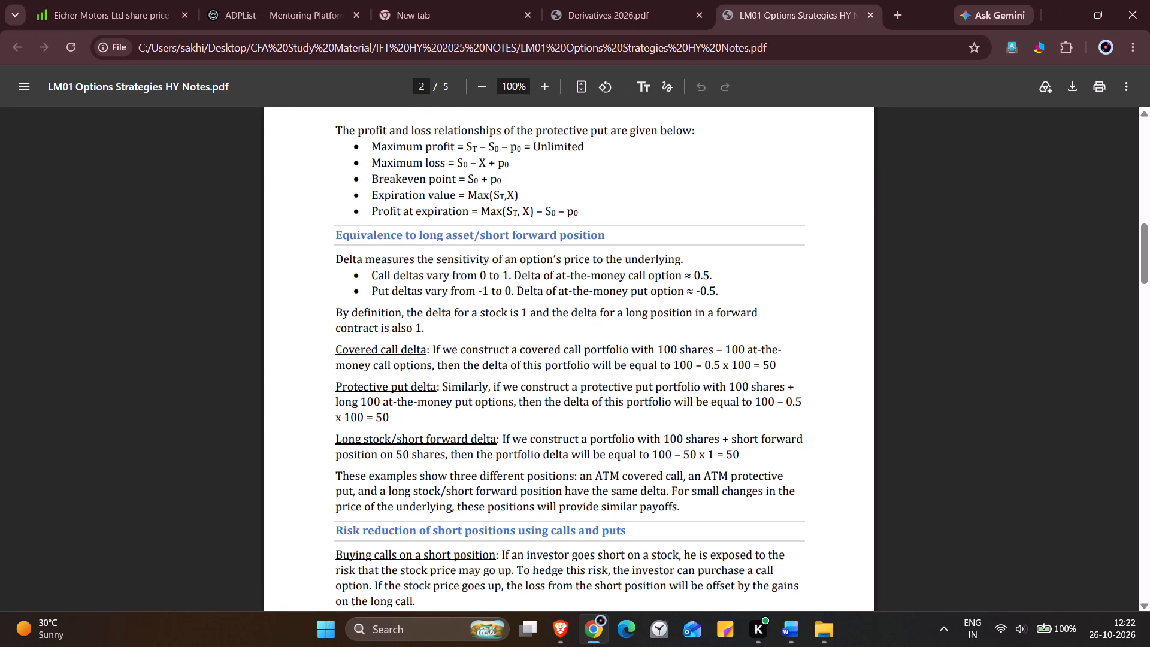
# Add a non-bold 14-point line "Covered call delta" beneath the "Equivalence to long asset/short forward position" heading in the Word notes.
pyautogui.hotkey('alt', 'Tab')
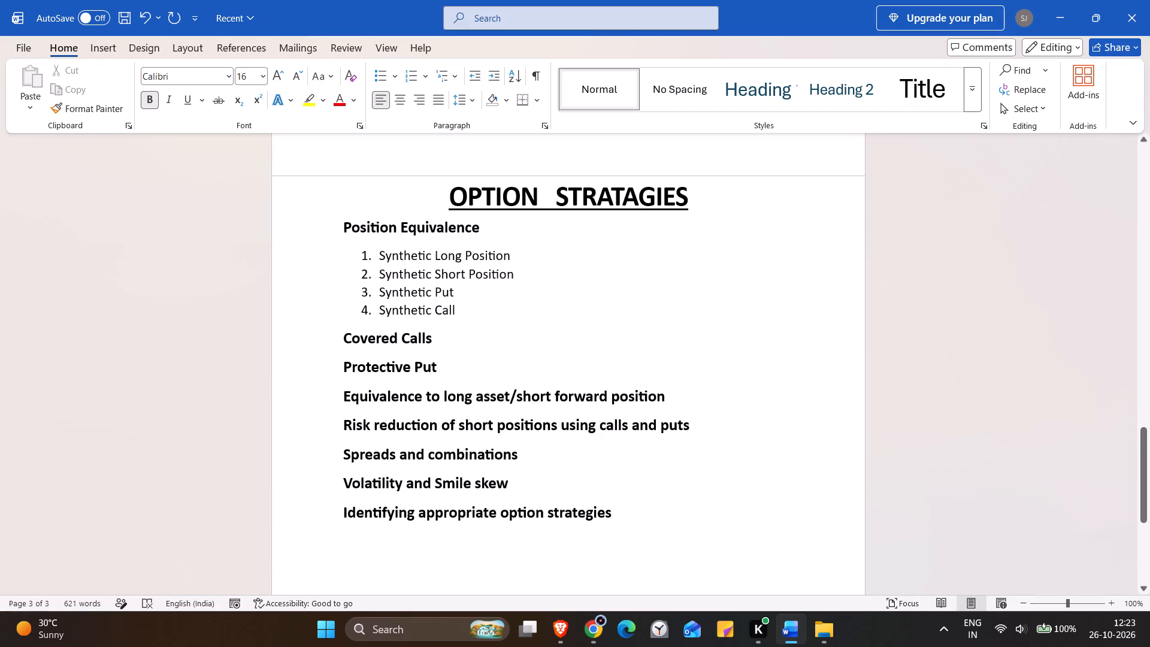
pyautogui.click(674, 397)
pyautogui.press('Return')
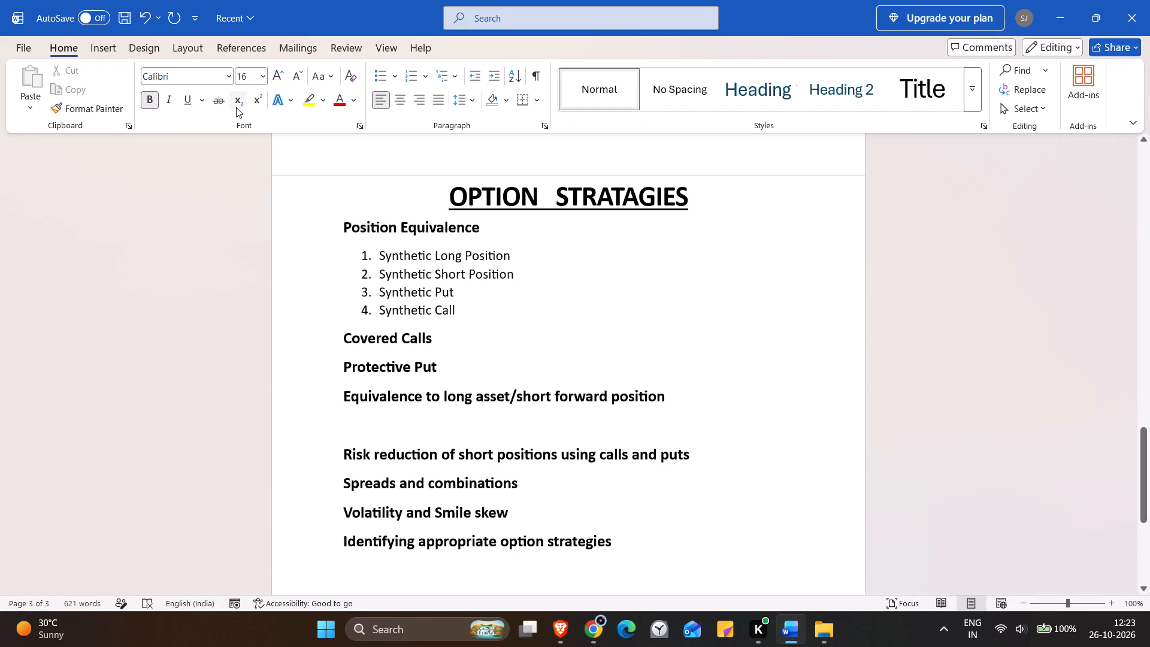
pyautogui.hotkey('ctrl', 'b')
pyautogui.click(295, 75)
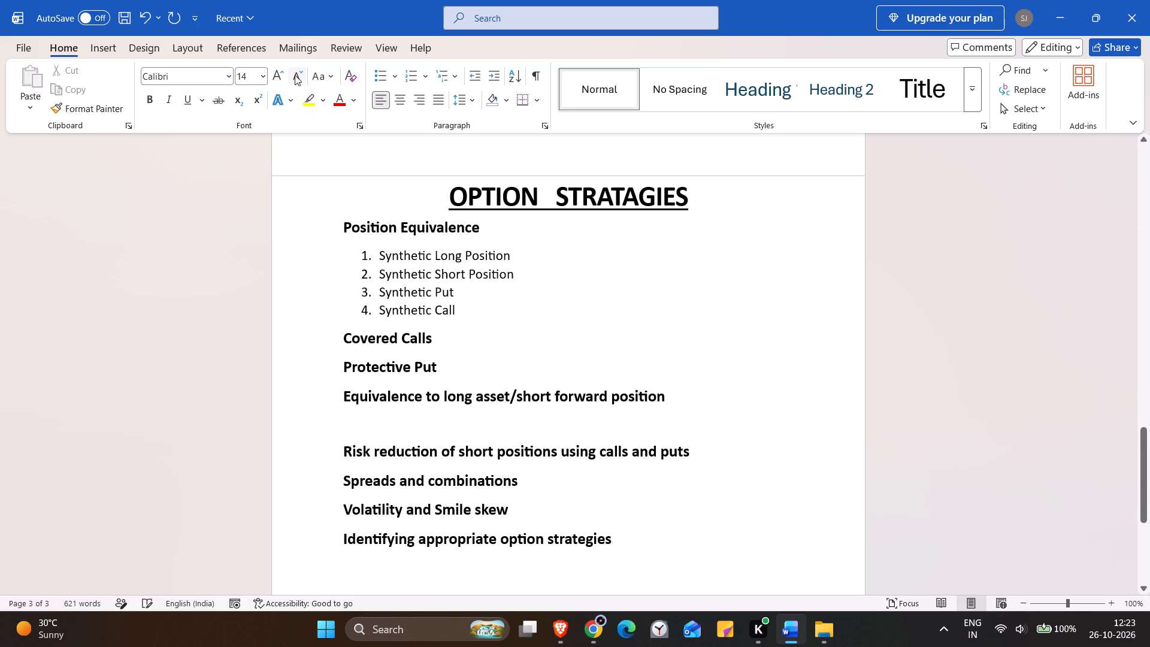
pyautogui.hotkey('alt', 'Tab')
pyautogui.hotkey('alt', 'Tab')
pyautogui.hotkey('shift', 'c')
pyautogui.write('oe')
pyautogui.press('BackSpace')
pyautogui.write('vered')
pyautogui.press('space')
pyautogui.write('call')
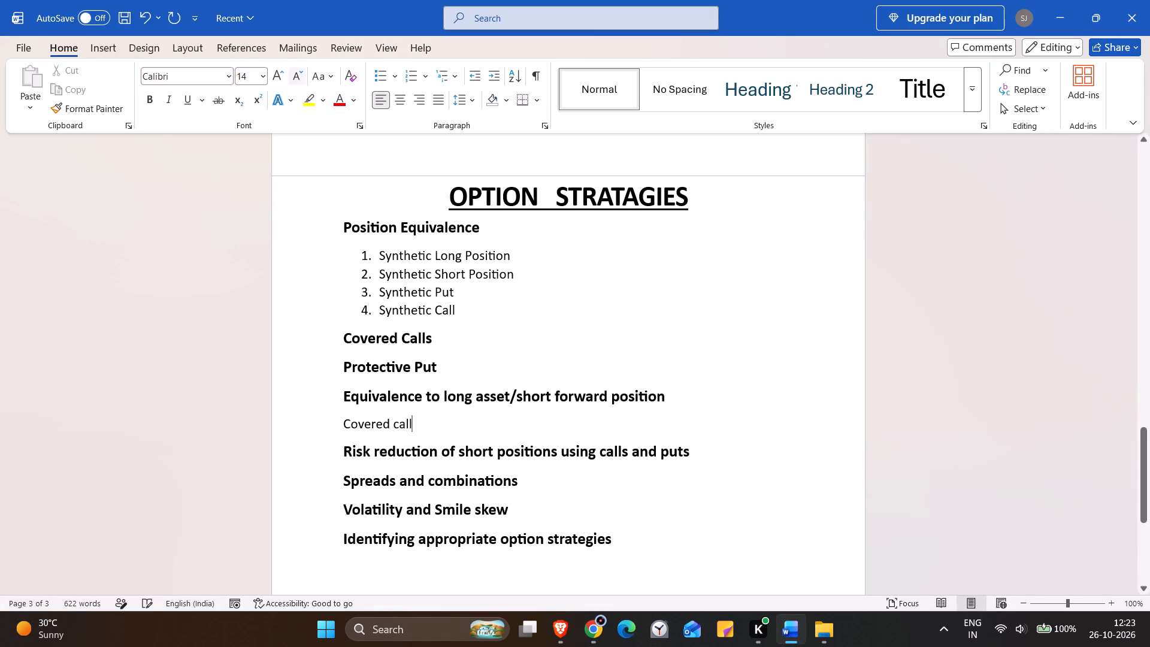
pyautogui.press('space')
pyautogui.write('delts')
pyautogui.press('BackSpace')
pyautogui.press('a')
pyautogui.press('Return')
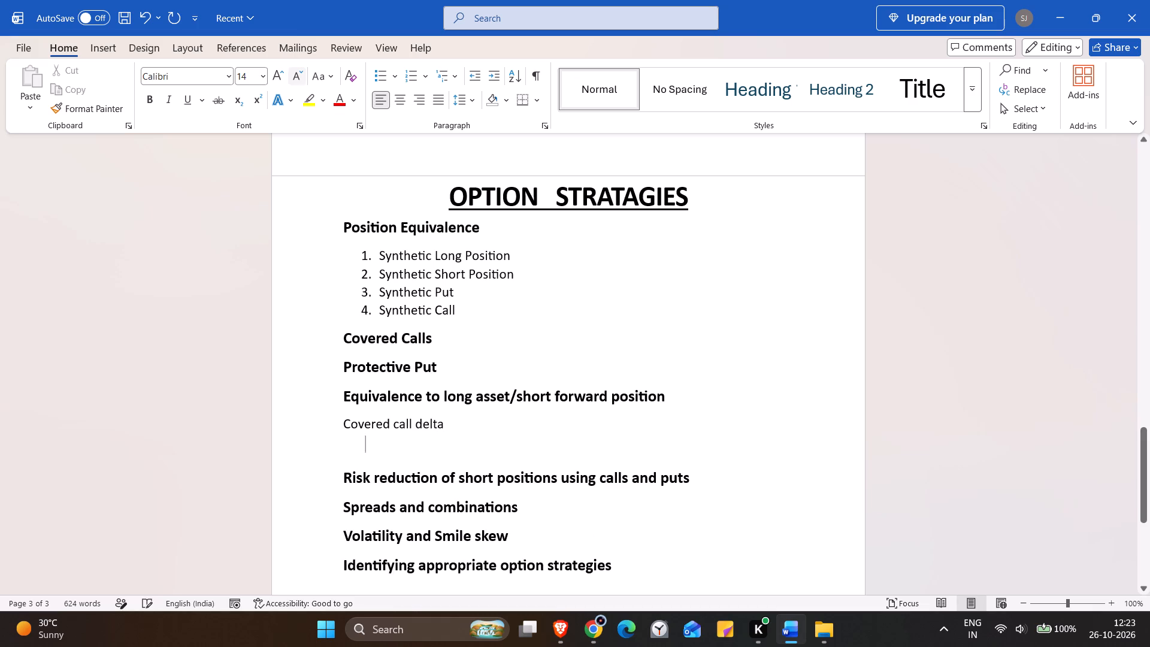
# Check the PDF's second delta subtopic and add the line "Protective put delta" below "Covered call delta" in the Word notes.
pyautogui.hotkey('alt', 'Tab')
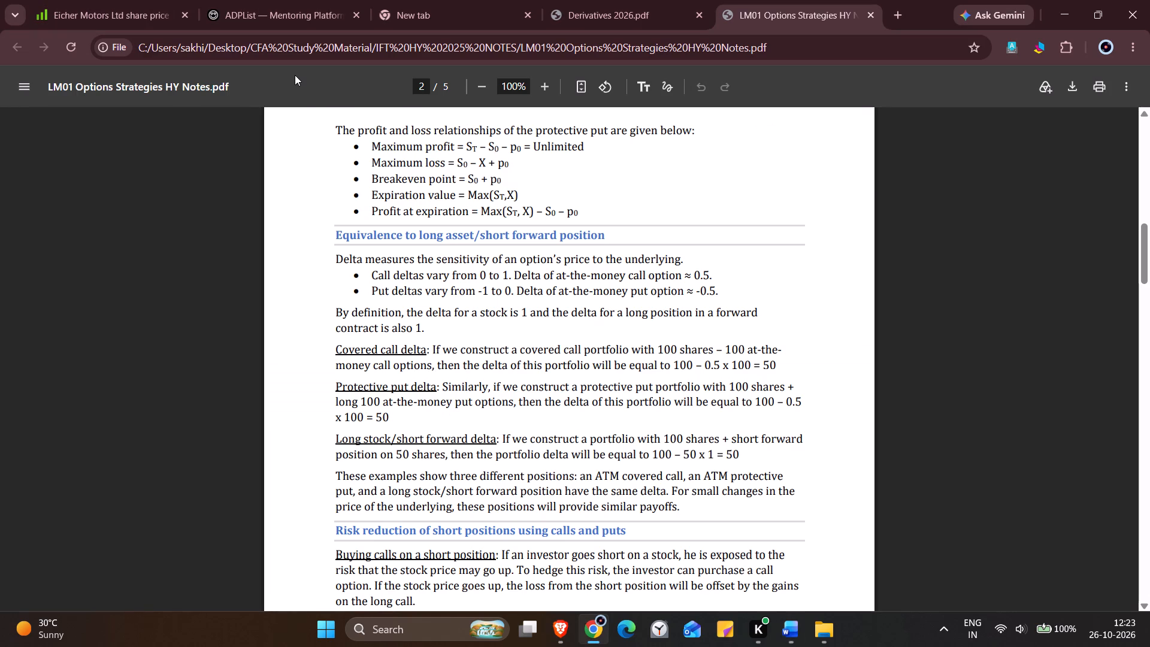
pyautogui.hotkey('alt', 'Tab')
pyautogui.write('Protective')
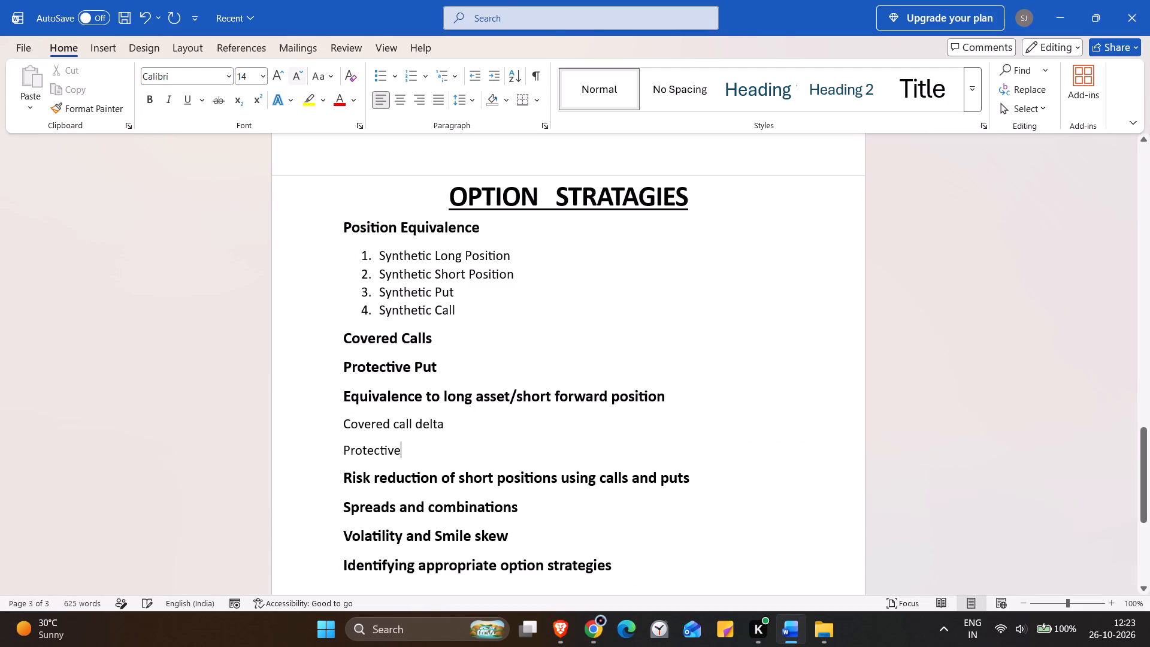
pyautogui.press('space')
pyautogui.write('pt')
pyautogui.press('BackSpace')
pyautogui.write('ut delta')
pyautogui.press('Return')
# Check the PDF's third delta subtopic and begin its line in the Word notes with "Long stock/".
pyautogui.hotkey('alt', 'Tab')
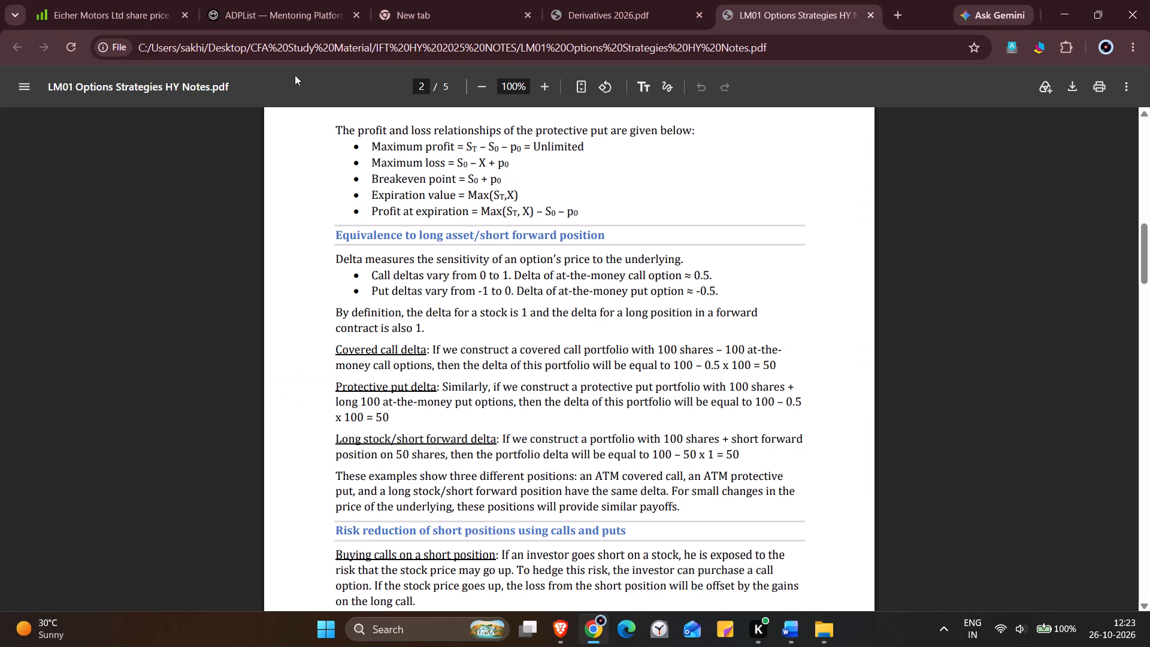
pyautogui.hotkey('alt', 'Tab')
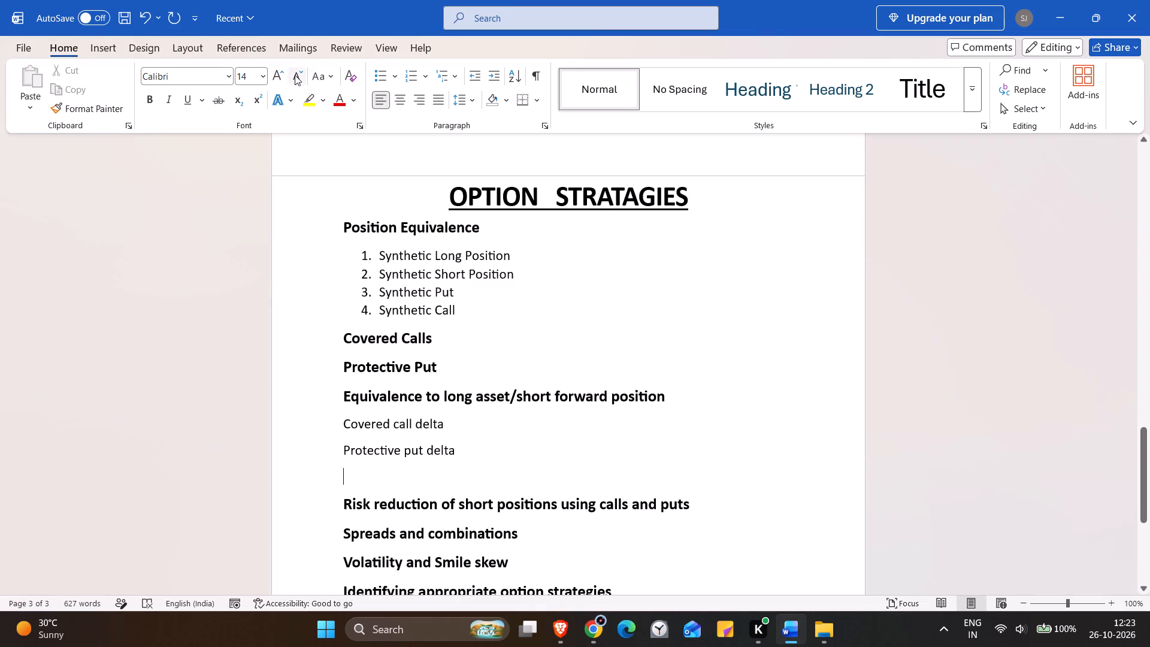
pyautogui.write('Long stock')
pyautogui.press('/')
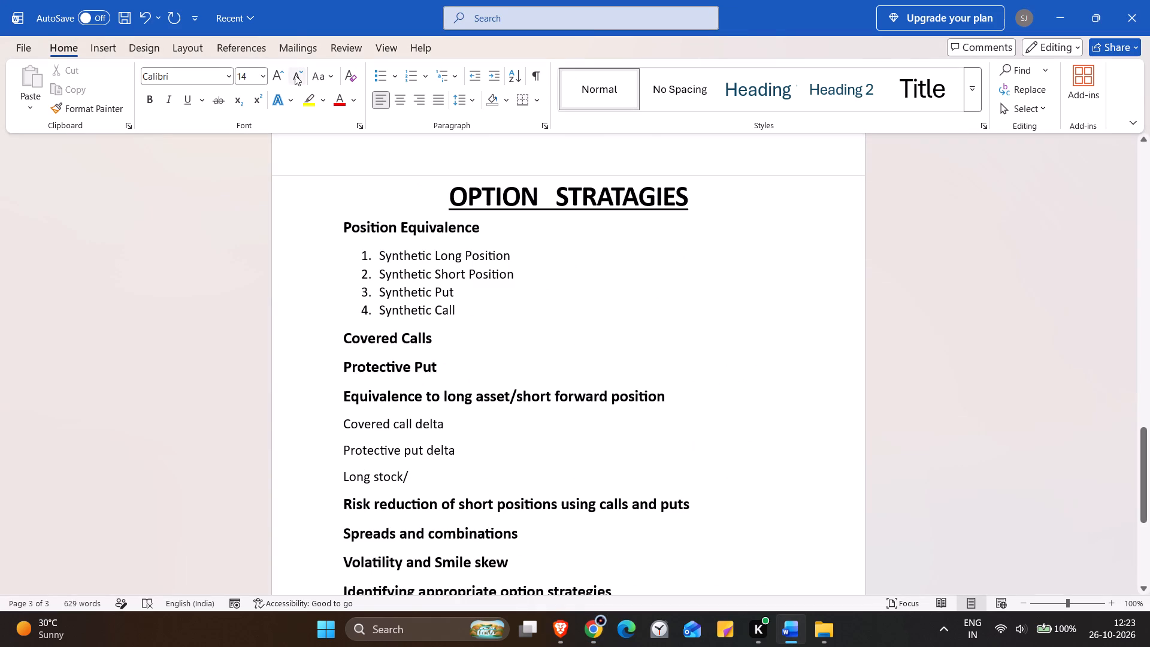
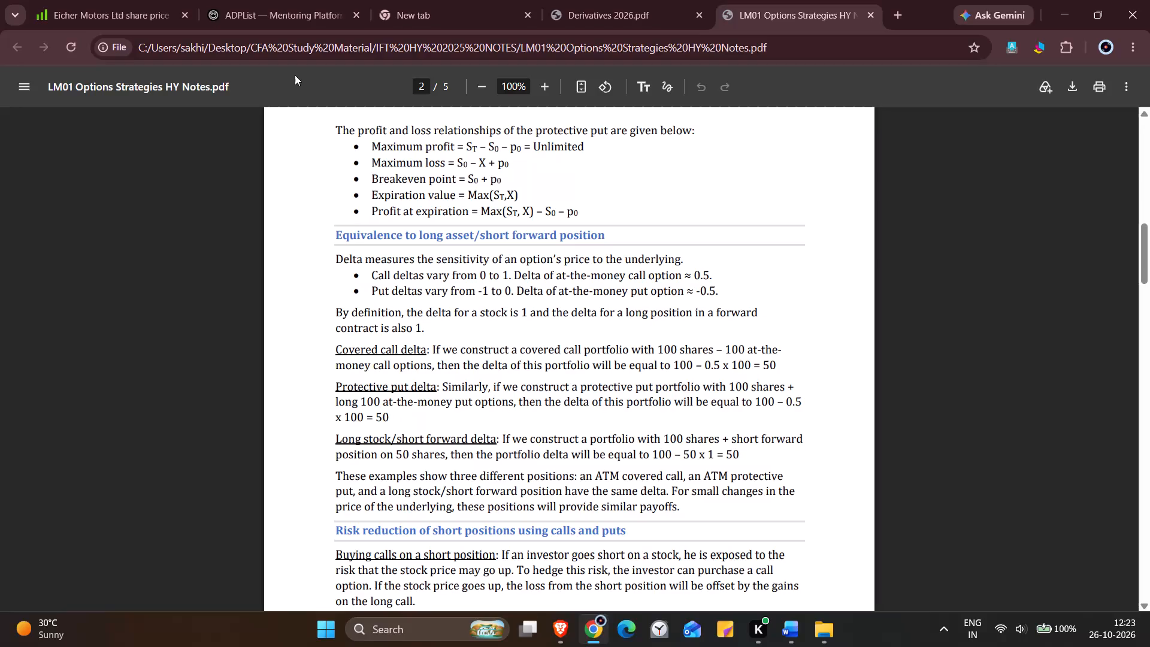
# Complete the third delta line in the Word notes so it reads "Long stock/short forward delta", checking the wording against the PDF.
pyautogui.hotkey('alt', 'Tab')
pyautogui.write('short')
pyautogui.press('space')
pyautogui.hotkey('alt', 'Tab')
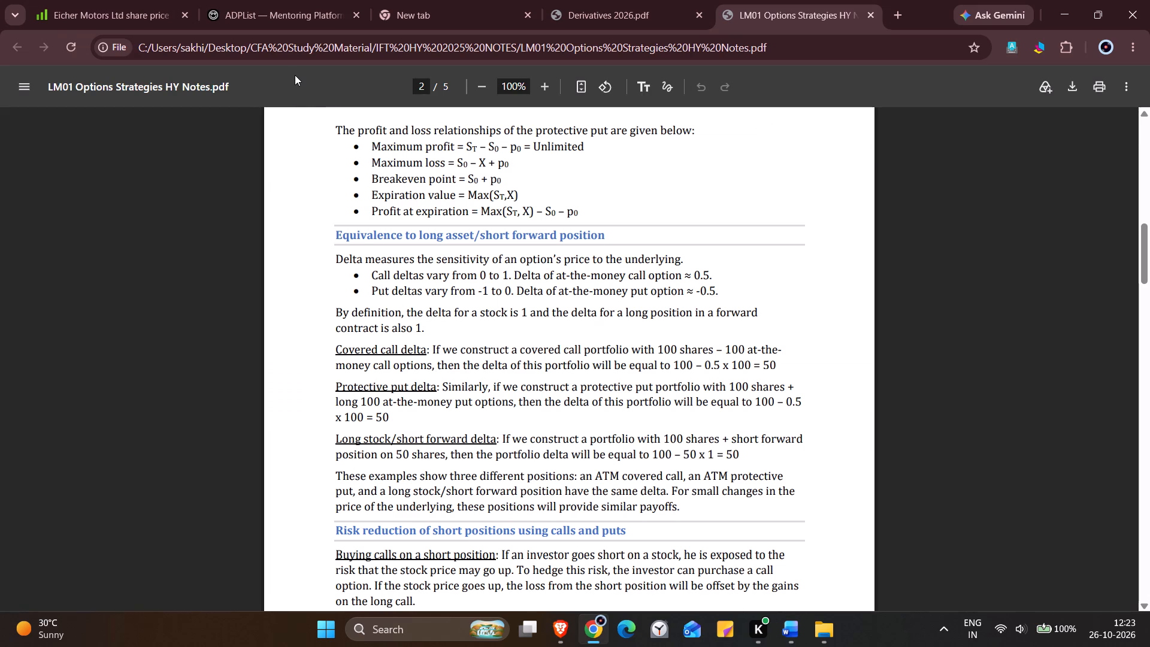
pyautogui.hotkey('alt', 'Tab')
pyautogui.write('forward delta')
# Add a non-bold 14-point line "Buying calls on a short position" beneath the "Risk reduction of short positions using calls and puts" heading, following the PDF.
pyautogui.hotkey('alt', 'Tab')
pyautogui.scroll(-3, 295, 75)
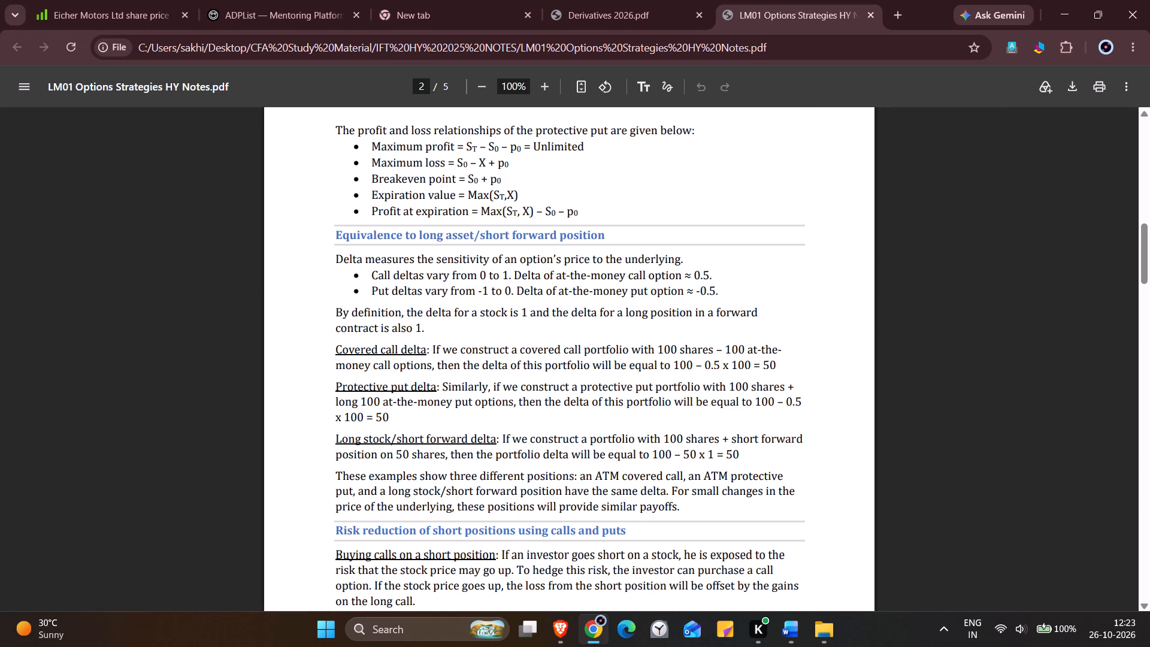
pyautogui.scroll(-3, 842, 486)
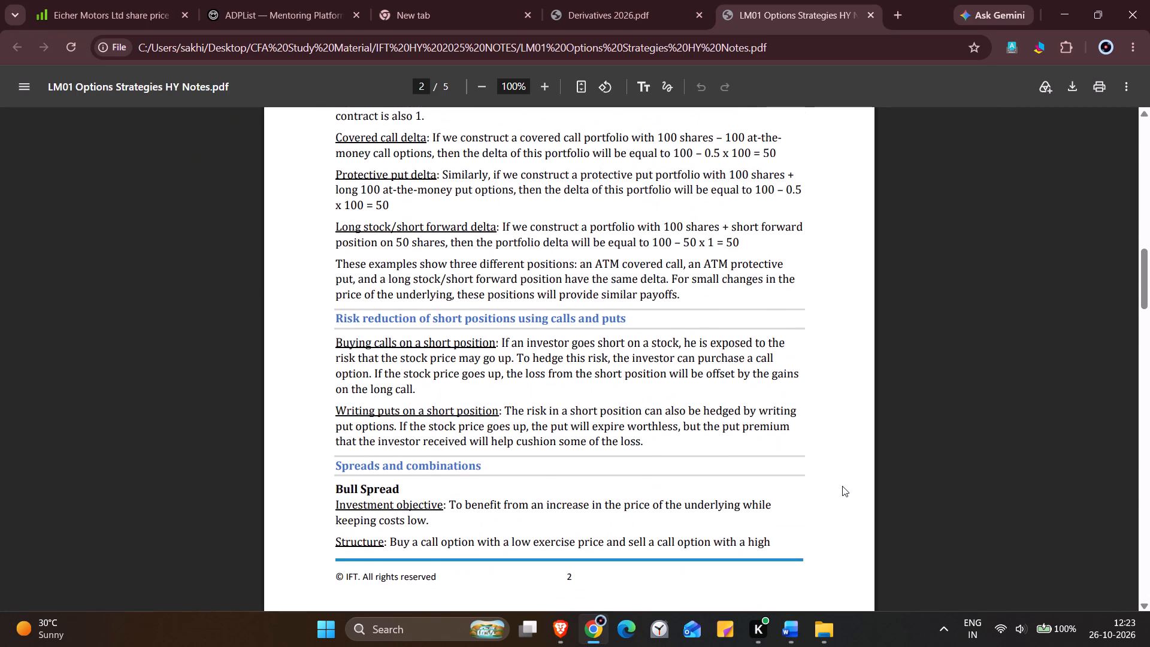
pyautogui.hotkey('alt', 'Tab')
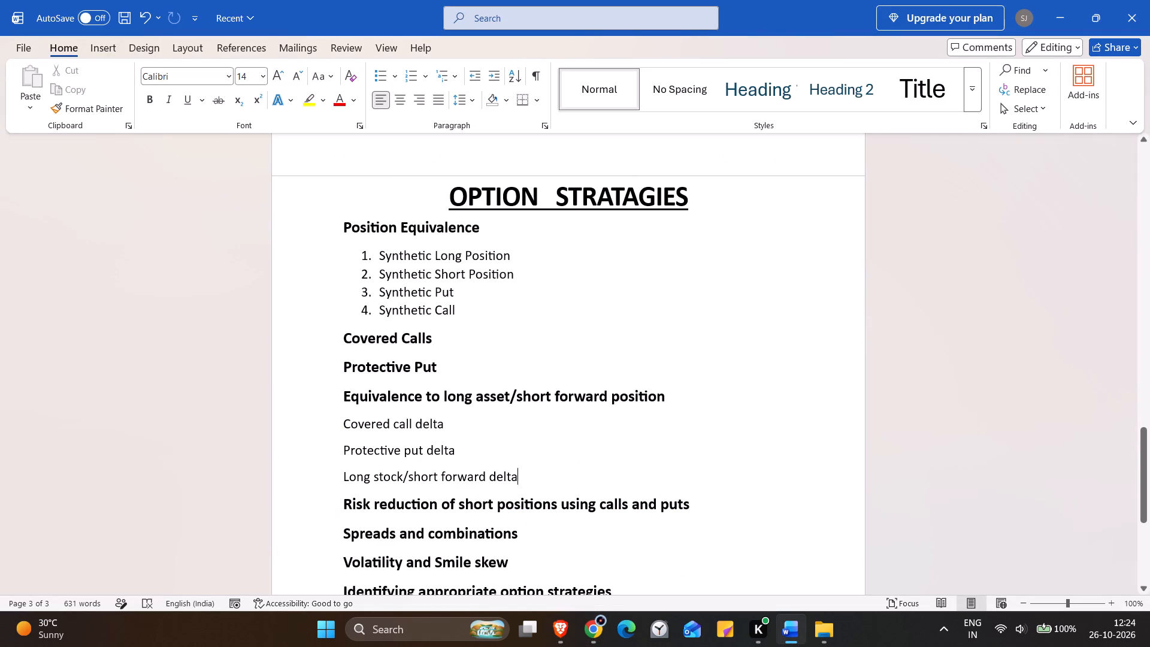
pyautogui.click(701, 507)
pyautogui.press('Return')
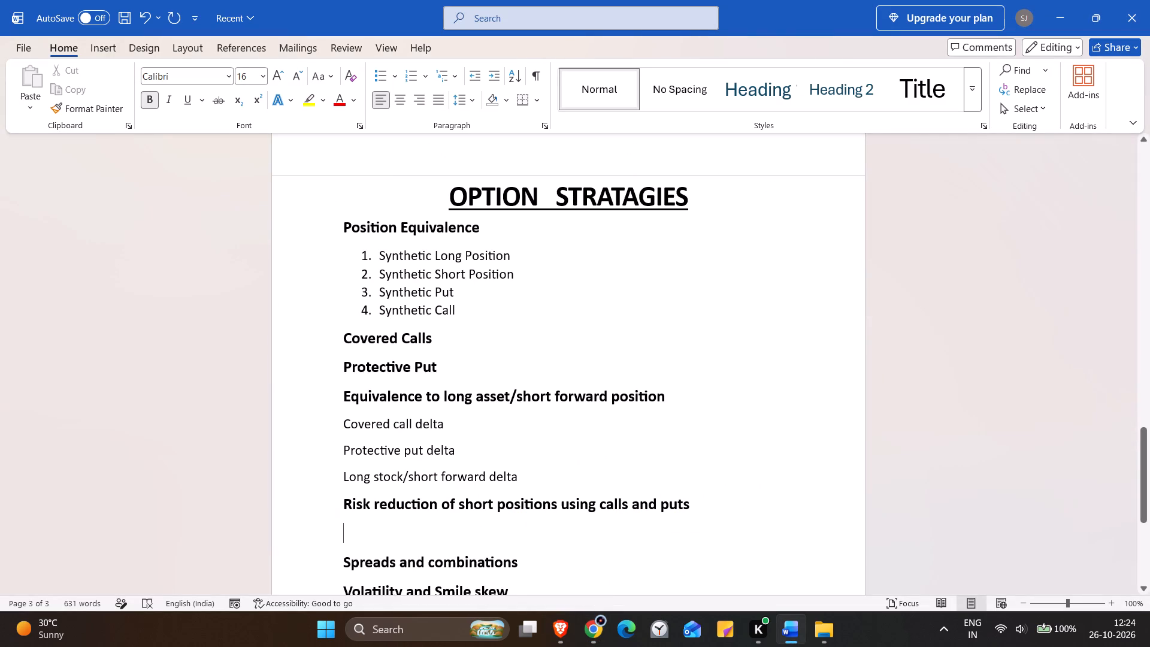
pyautogui.click(293, 79)
pyautogui.click(145, 101)
pyautogui.hotkey('alt', 'Tab')
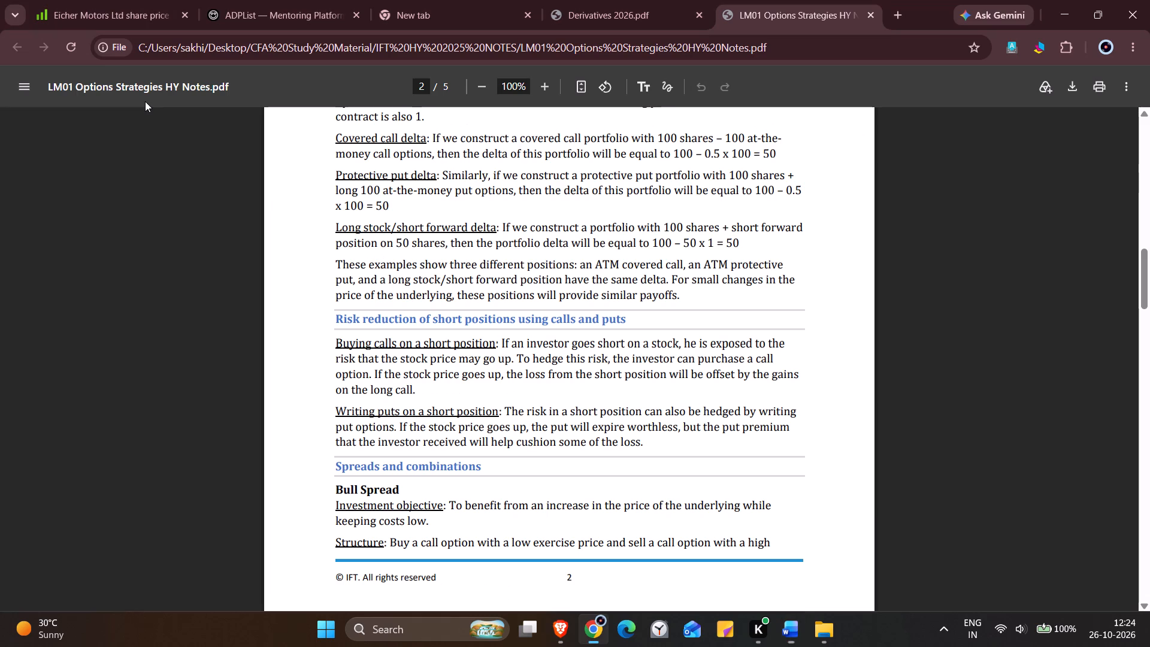
pyautogui.hotkey('alt', 'Tab')
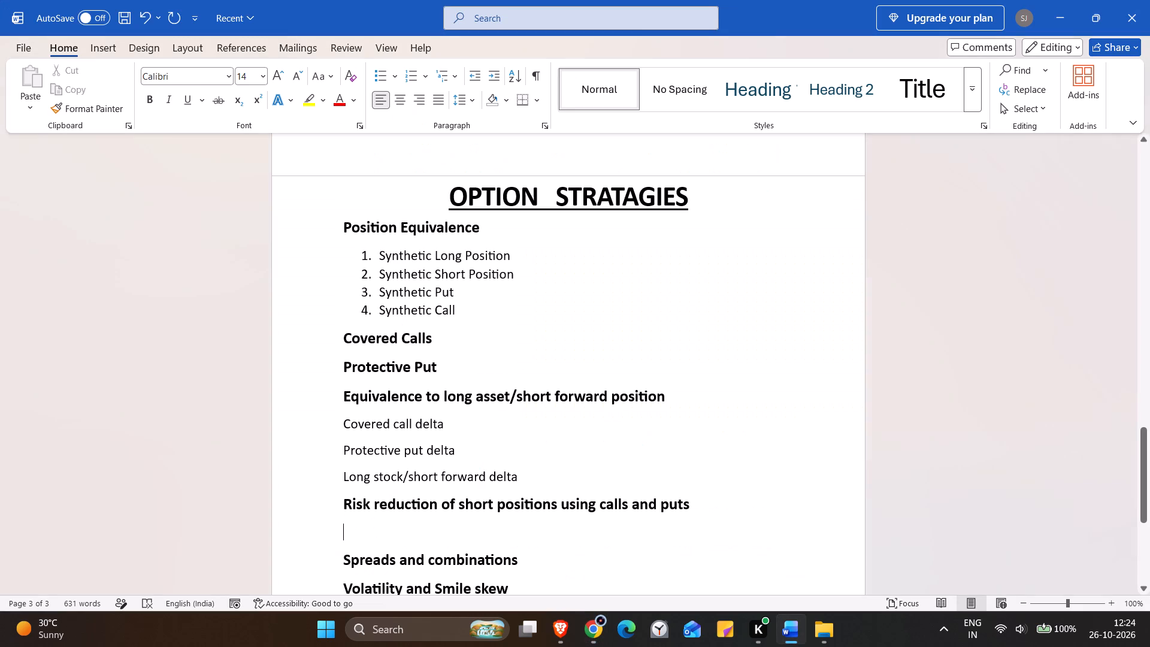
pyautogui.hotkey('shift', 'b')
pyautogui.write('uyn')
pyautogui.press('BackSpace')
pyautogui.write('ing calls')
pyautogui.press('space')
pyautogui.hotkey('alt', 'Tab')
pyautogui.hotkey('alt', 'Tab')
pyautogui.write('on a short position')
pyautogui.press('space')
pyautogui.press('BackSpace')
# Check the PDF's second risk reduction subtopic and add the line "Writing puts on a short position" below "Buying calls on a short position".
pyautogui.press('Return')
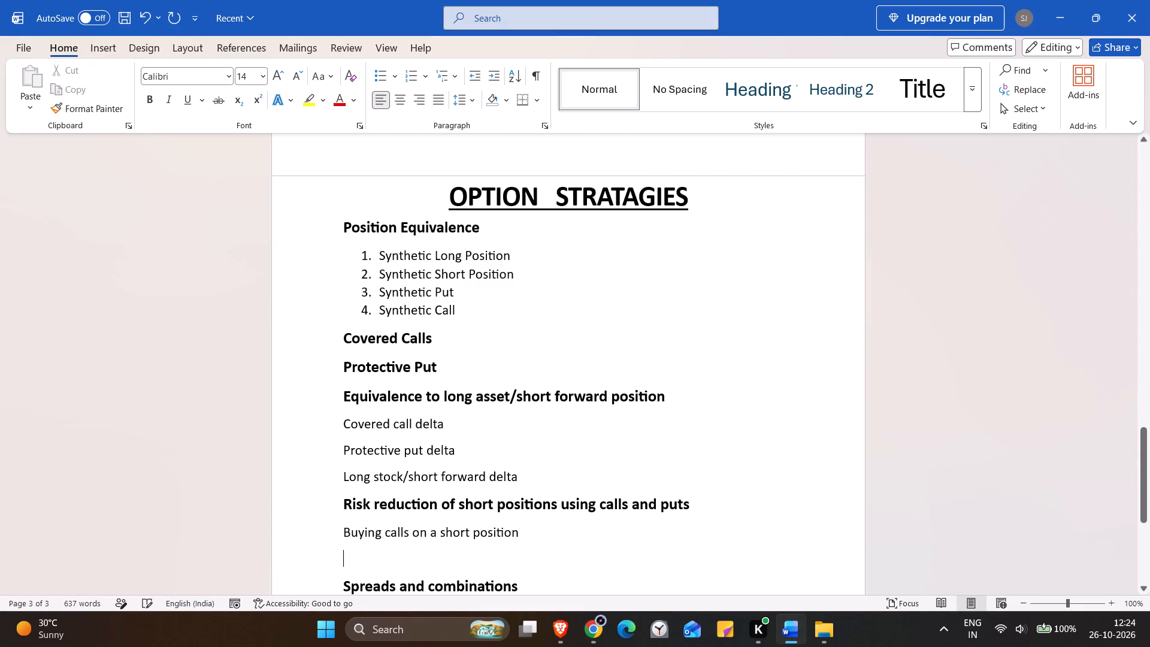
pyautogui.hotkey('alt', 'Tab')
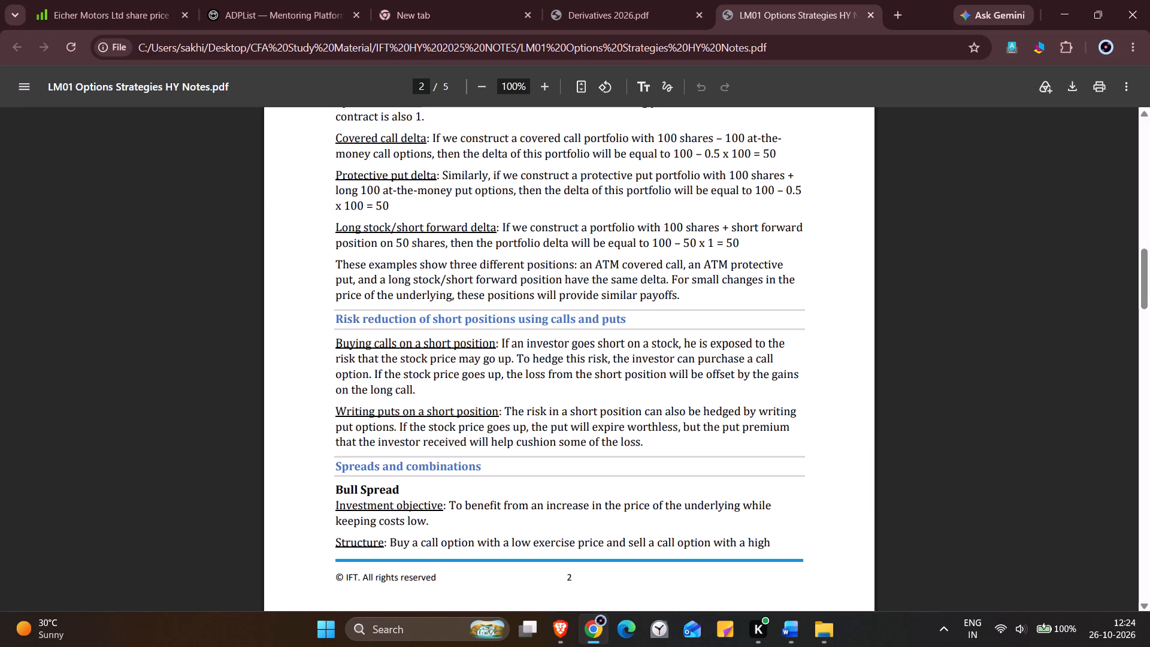
pyautogui.hotkey('alt', 'Tab')
pyautogui.press('w')
pyautogui.press('BackSpace')
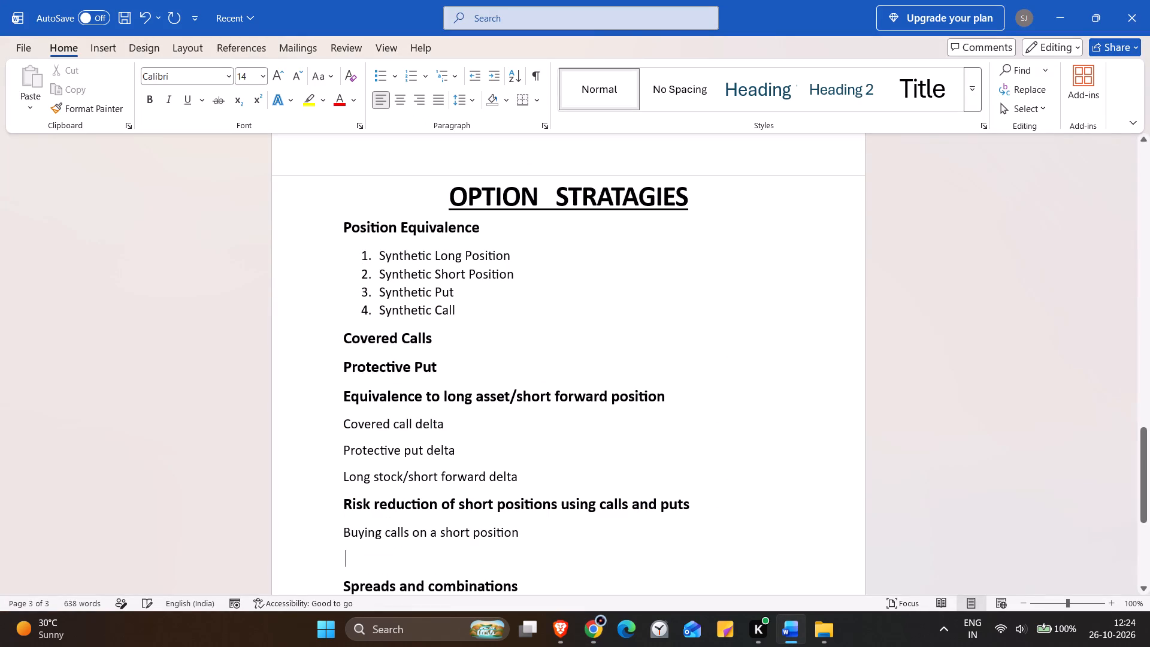
pyautogui.hotkey('shift', 'w')
pyautogui.write('riting puts')
pyautogui.press('space')
pyautogui.hotkey('alt', 'Tab')
pyautogui.hotkey('alt', 'Tab')
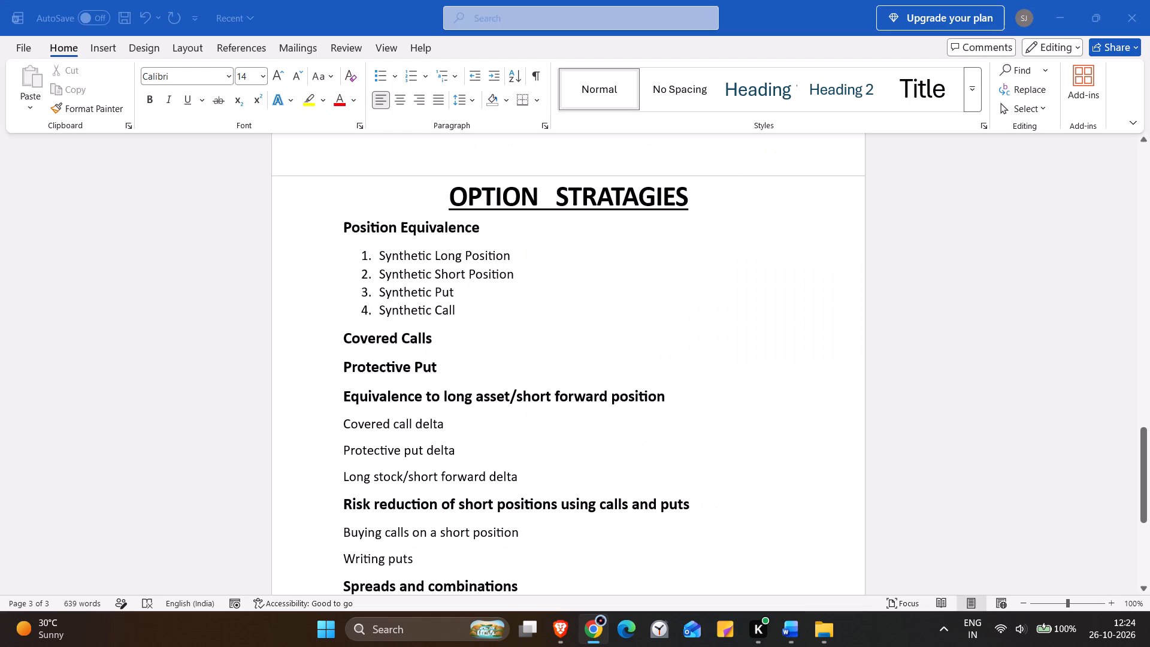
pyautogui.write('on a short')
pyautogui.press('space')
pyautogui.press('[')
pyautogui.press('BackSpace')
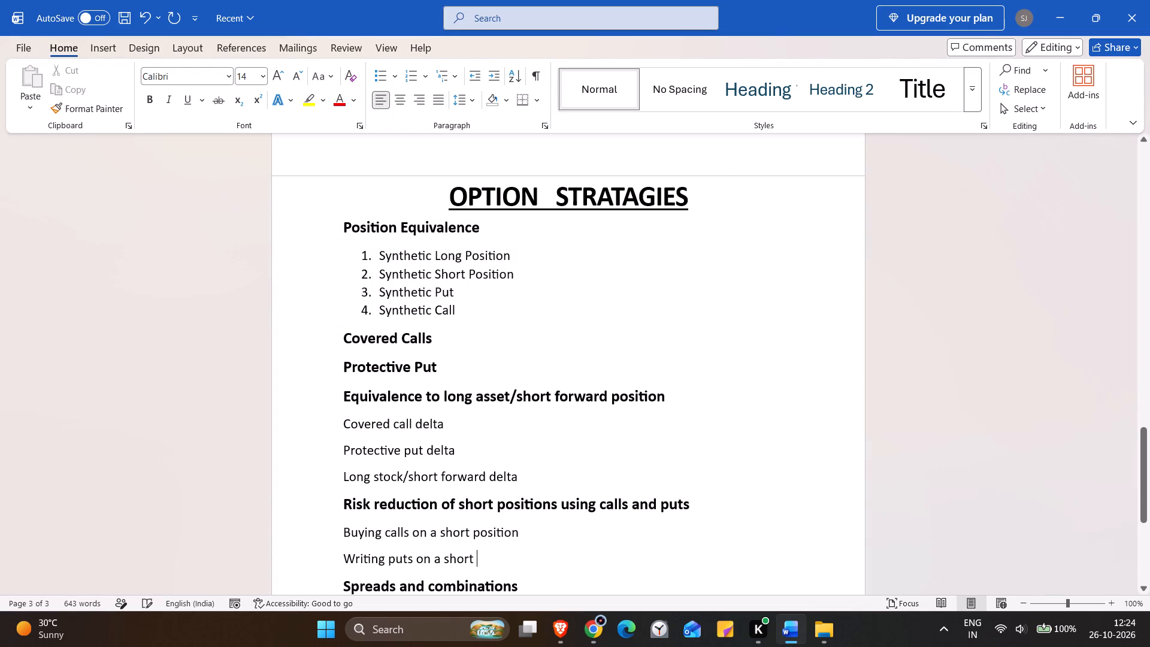
pyautogui.write('posi')
pyautogui.write('tin')
pyautogui.press('BackSpace')
pyautogui.write('on')
# Check the PDF's first spreads subtopic and add a bold 14-point line "Bull Spread" beneath the "Spreads and combinations" heading in the Word notes.
pyautogui.hotkey('alt', 'Tab')
pyautogui.scroll(-1, 621, 449)
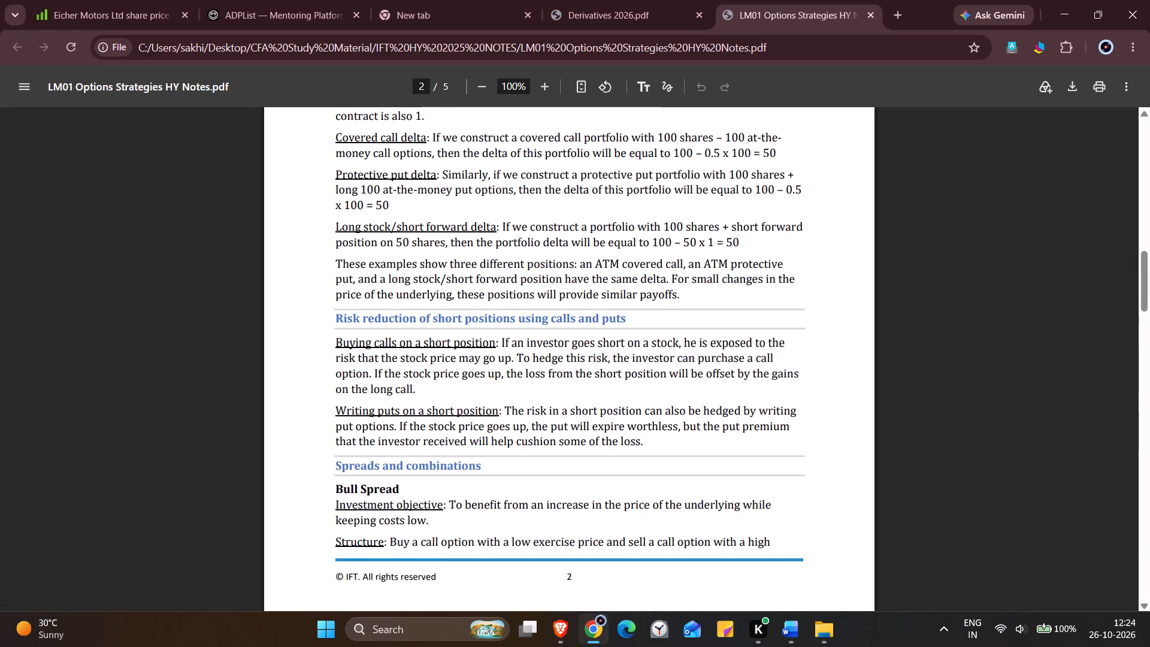
pyautogui.scroll(-2, 621, 449)
pyautogui.hotkey('alt', 'Tab')
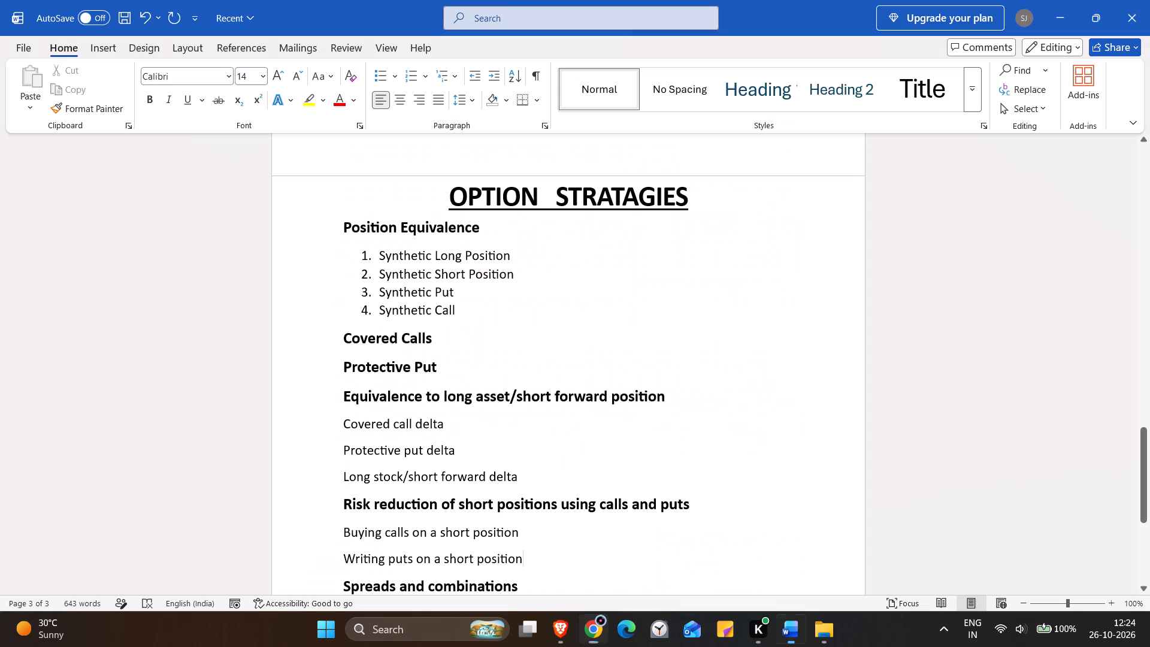
pyautogui.scroll(-2, 586, 510)
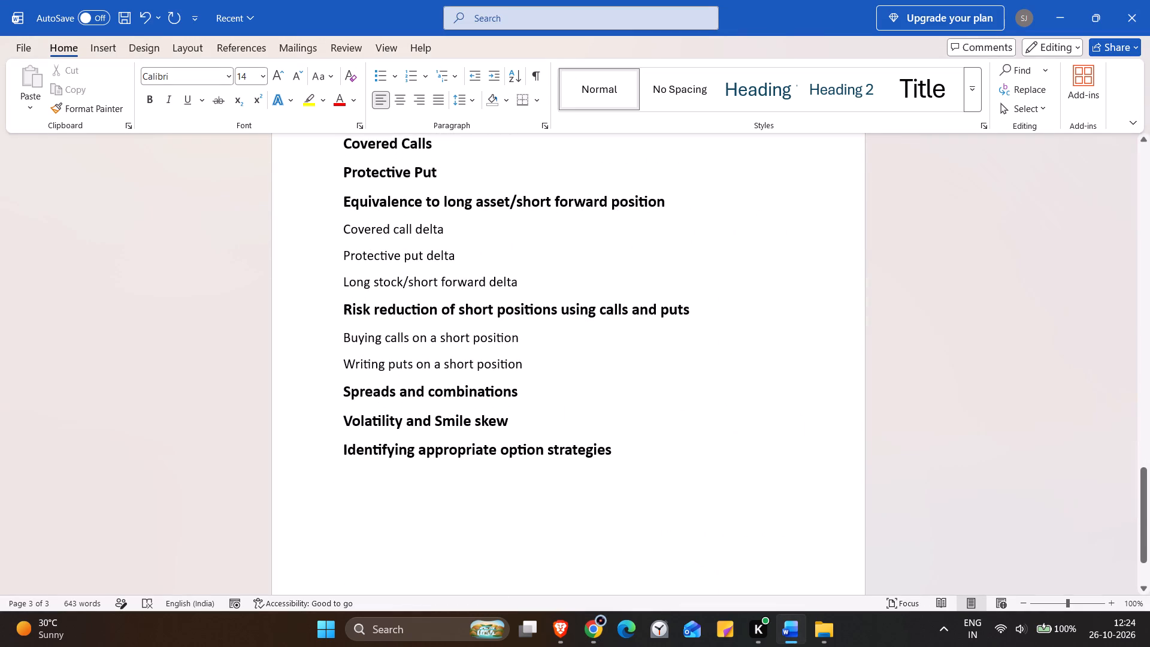
pyautogui.click(535, 398)
pyautogui.press('Return')
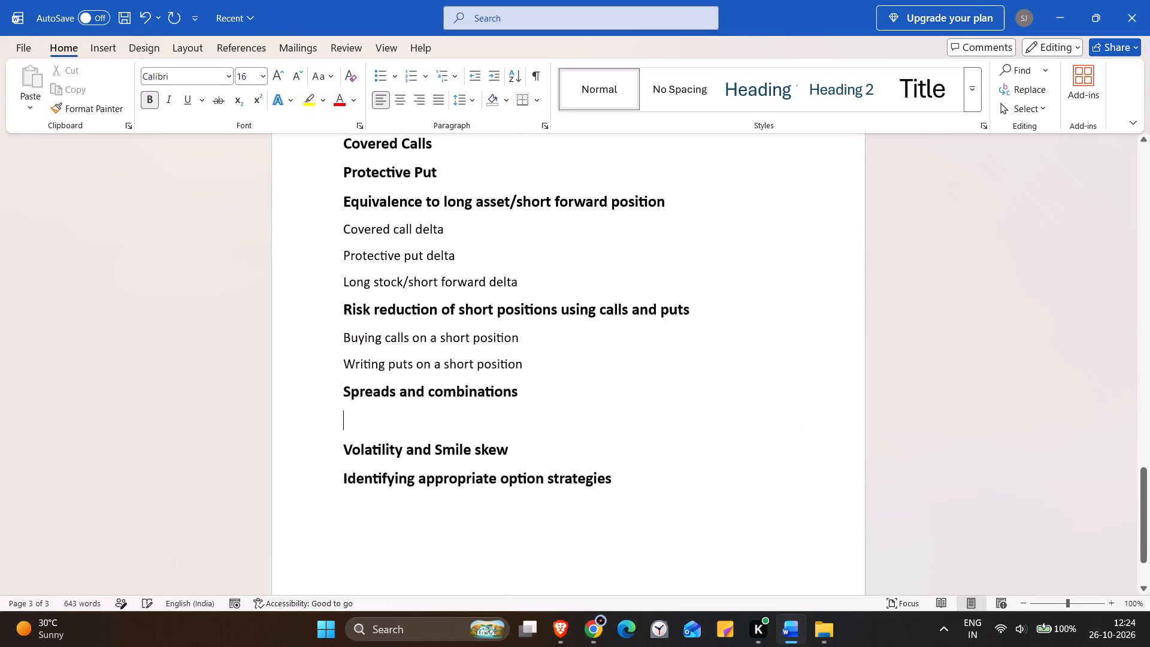
pyautogui.hotkey('alt', 'Tab')
pyautogui.hotkey('alt', 'Tab')
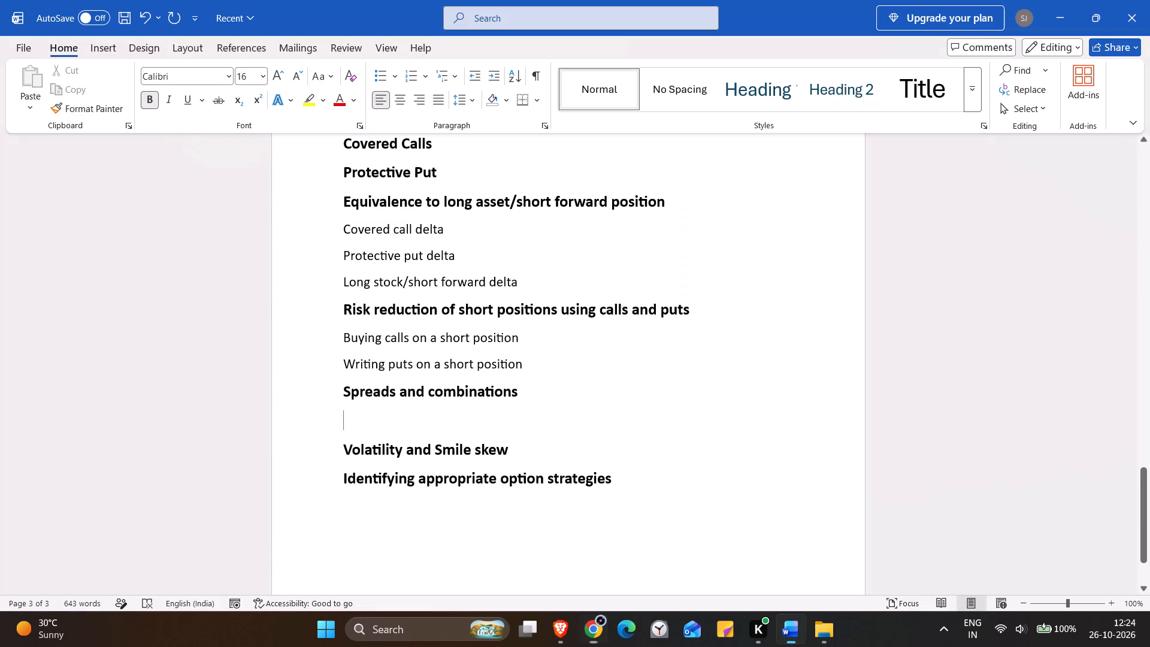
pyautogui.click(296, 77)
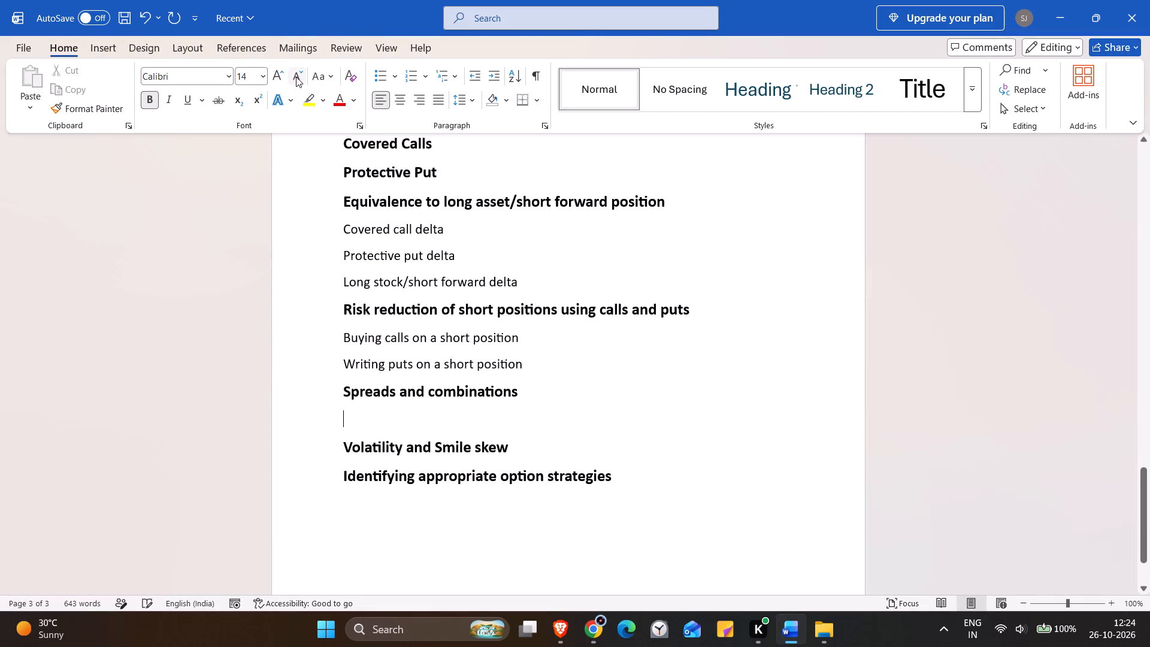
pyautogui.write('Bull')
pyautogui.press('space')
pyautogui.hotkey('shift', 's')
pyautogui.write('preas')
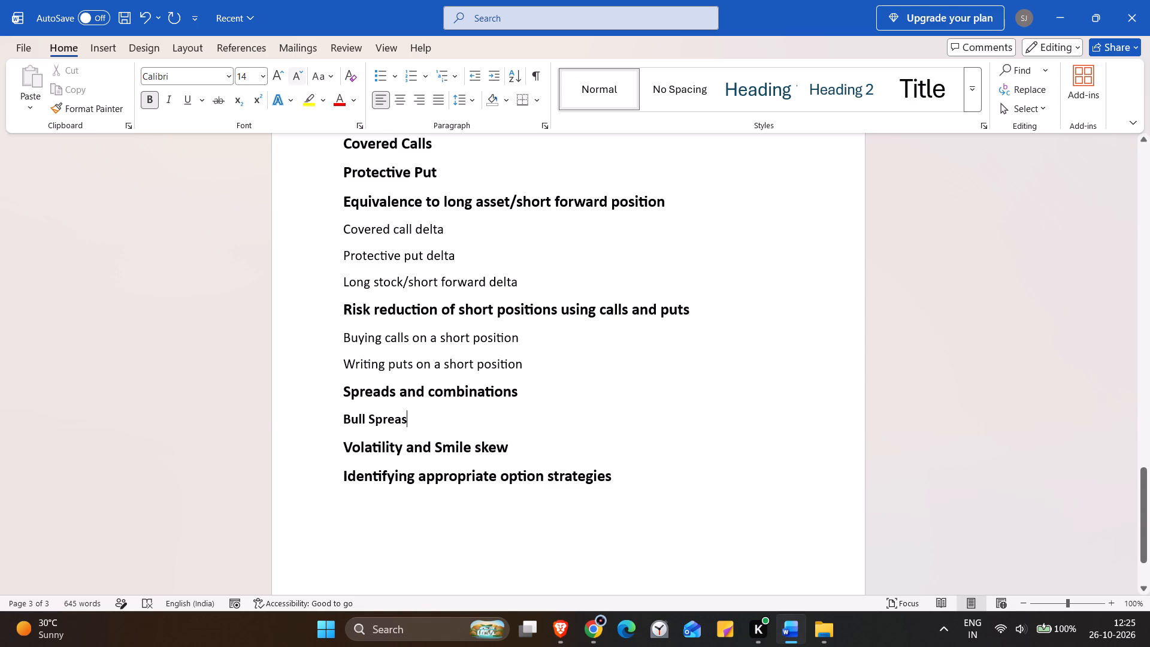
pyautogui.hotkey('alt', 'Tab')
pyautogui.hotkey('alt', 'Tab')
pyautogui.press('BackSpace')
pyautogui.press('d')
# Find the PDF's second spreads subtopic and add the bold line "Bear Spread" below "Bull Spread" in the Word notes.
pyautogui.press('Return')
pyautogui.hotkey('alt', 'Tab')
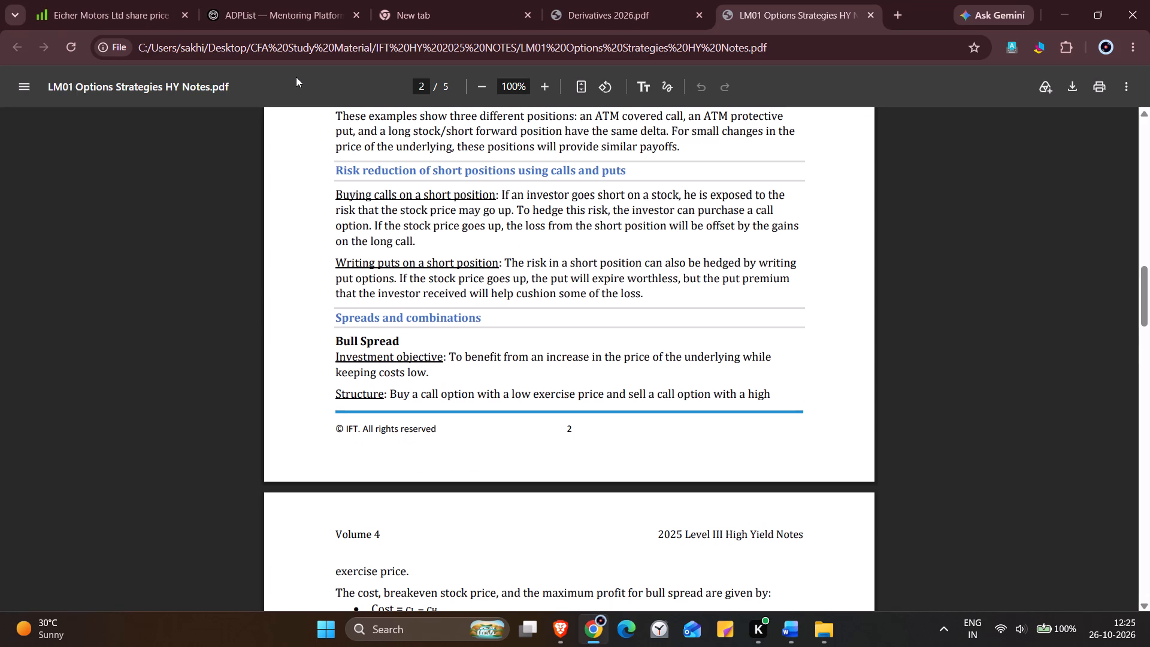
pyautogui.scroll(-5, 588, 425)
pyautogui.hotkey('alt', 'Tab')
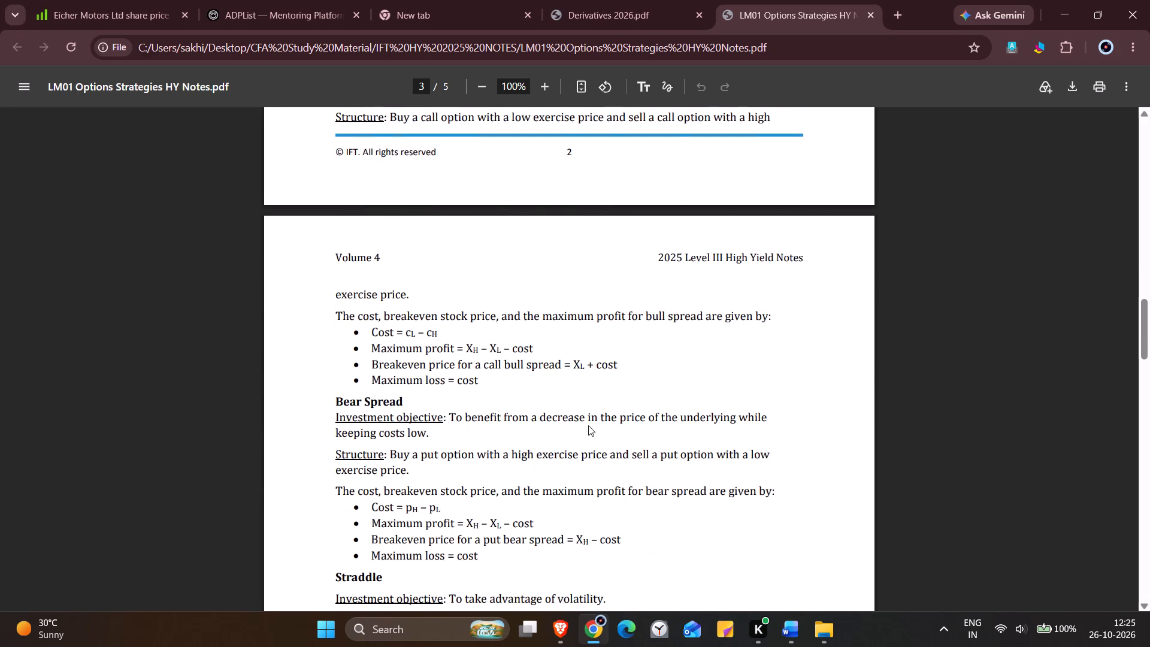
pyautogui.write('Bear')
pyautogui.press('space')
pyautogui.write('Spread')
# Find the PDF's third spreads subtopic and add the bold line "Straddle" below "Bear Spread" in the Word notes.
pyautogui.press('Return')
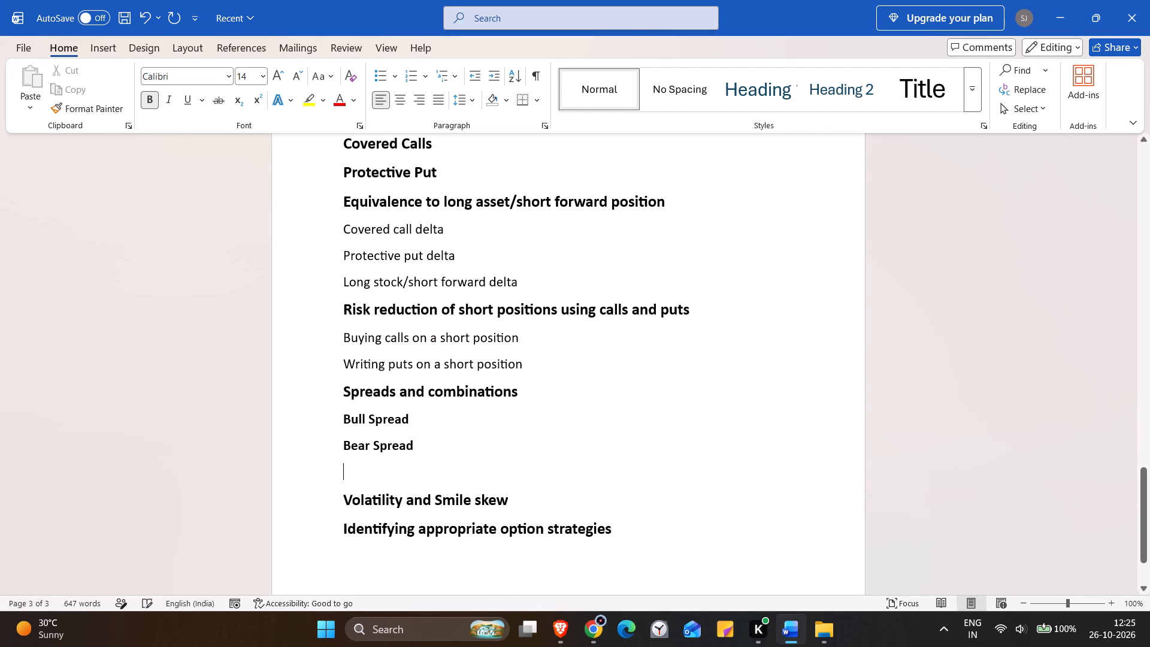
pyautogui.hotkey('alt', 'Tab')
pyautogui.scroll(-2, 792, 477)
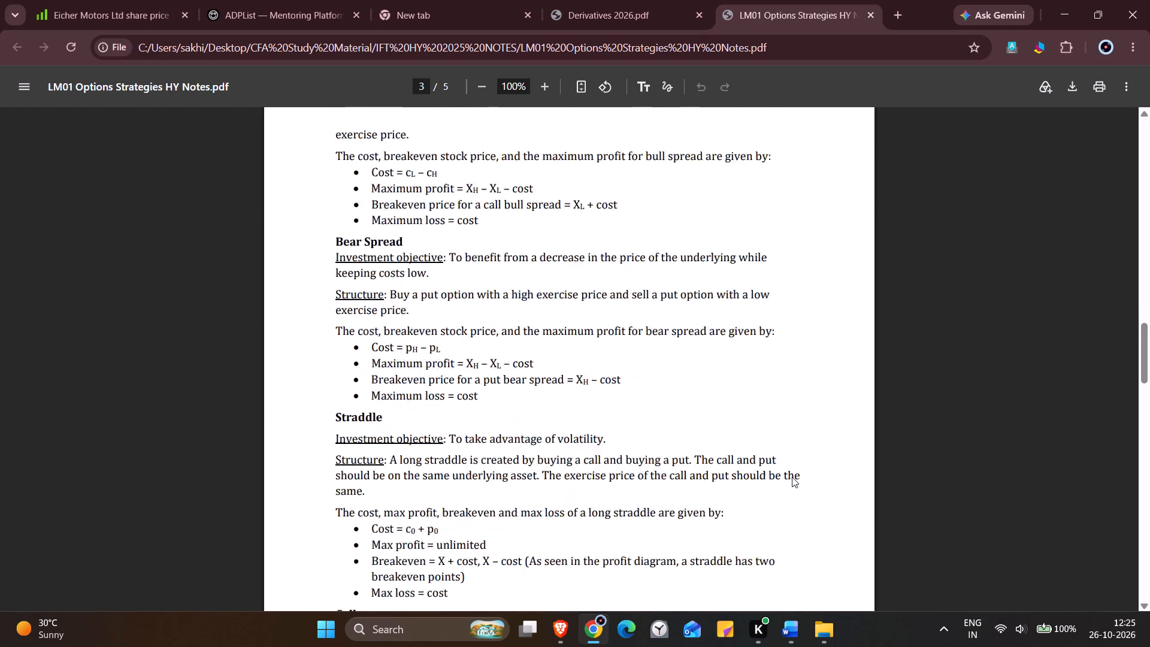
pyautogui.scroll(-2, 792, 477)
pyautogui.hotkey('alt', 'Tab')
pyautogui.write('Straddle')
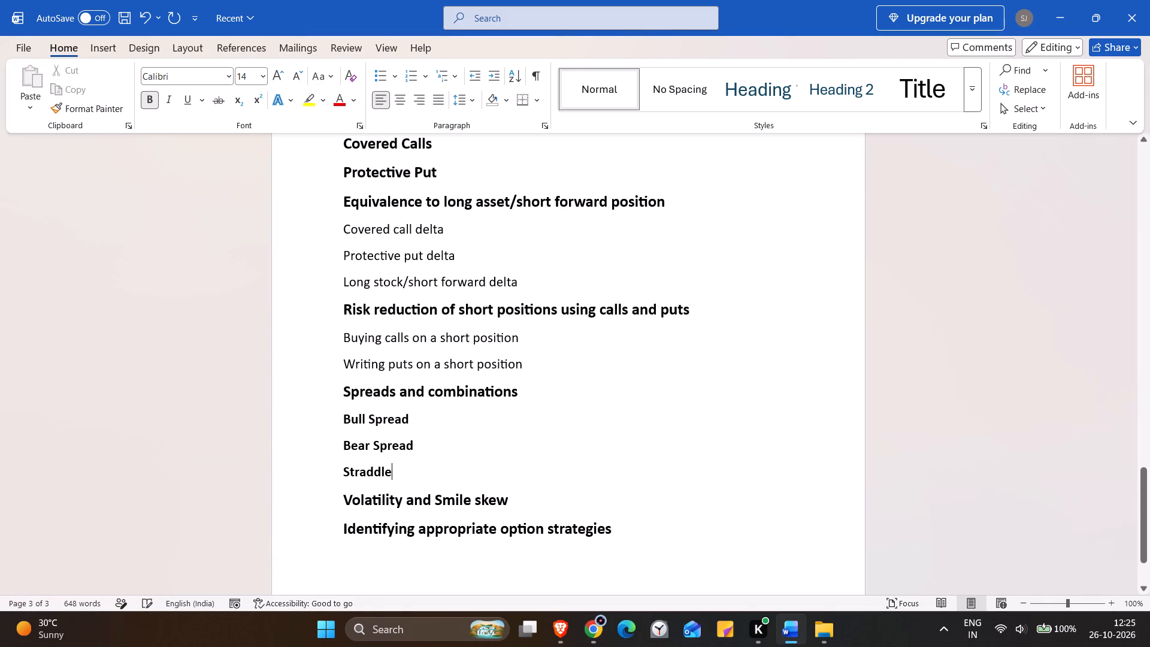
# Find the PDF's fourth spreads subtopic and add the bold line "Collars" below "Straddle" in the Word notes.
pyautogui.press('Return')
pyautogui.hotkey('alt', 'Tab')
pyautogui.scroll(-2, 792, 477)
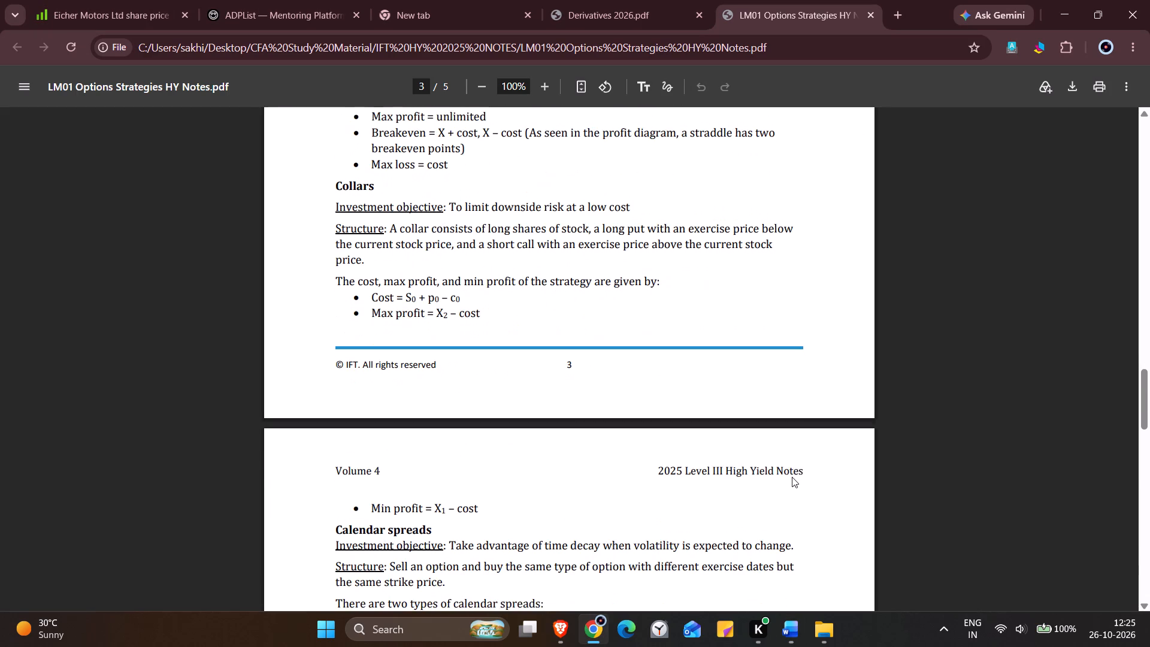
pyautogui.scroll(-2, 792, 477)
pyautogui.hotkey('alt', 'Tab')
pyautogui.write('Collars')
# Find the PDF's fifth spreads subtopic and add "Calendar Spreads" in bold below "Collars" in the Word notes, leaving no blank line beneath it.
pyautogui.press('Return')
pyautogui.hotkey('alt', 'Tab')
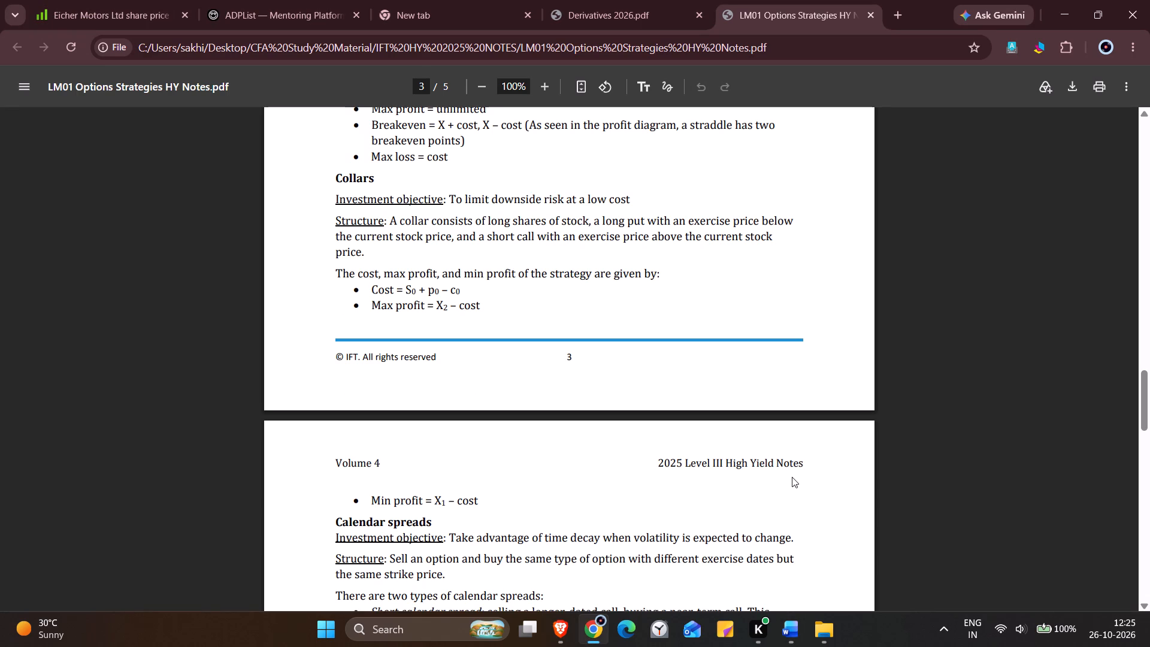
pyautogui.scroll(-4, 792, 477)
pyautogui.hotkey('alt', 'Tab')
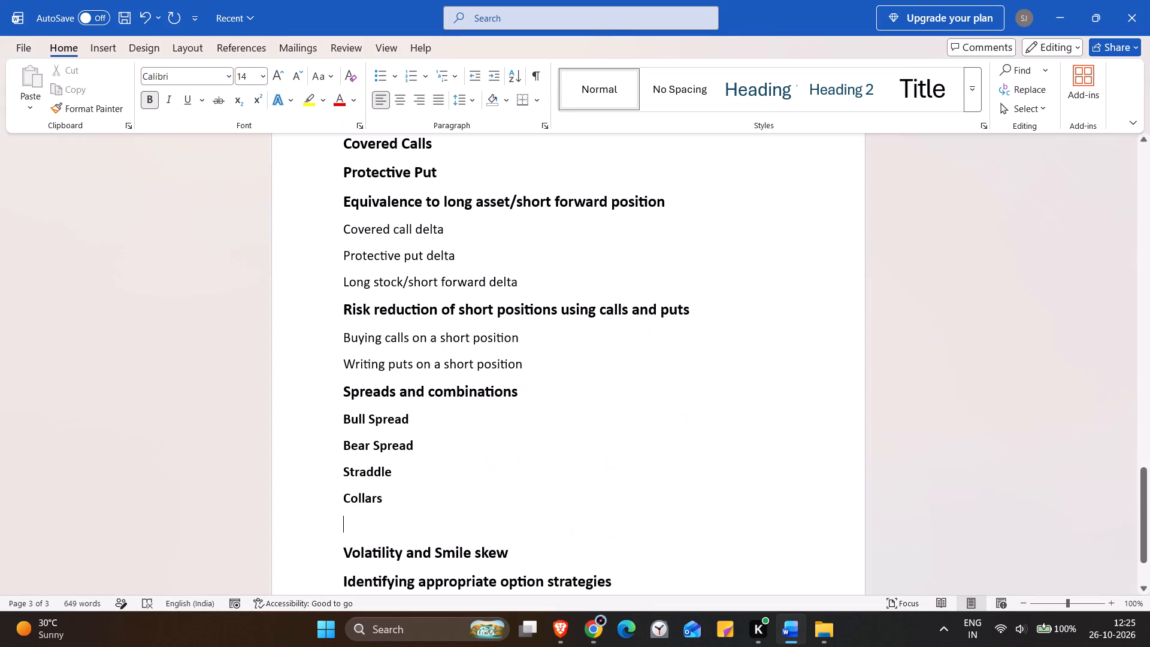
pyautogui.write('Calendar')
pyautogui.hotkey('alt', 'Tab')
pyautogui.hotkey('alt', 'Tab')
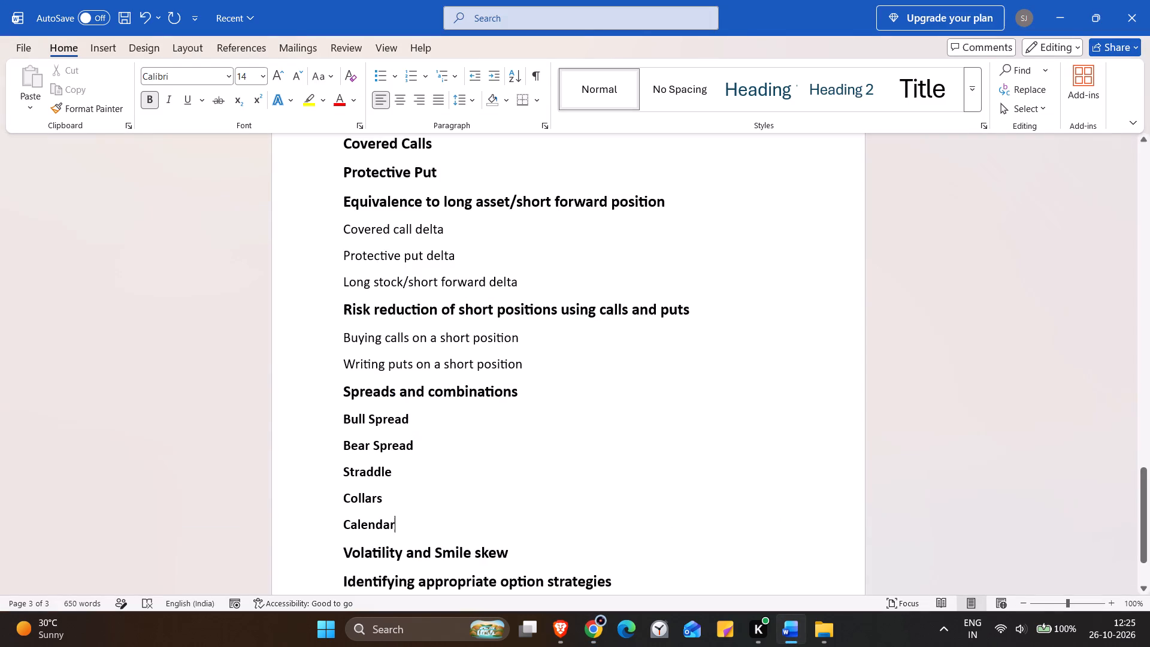
pyautogui.press('space')
pyautogui.write('Spreads')
pyautogui.press('Return')
pyautogui.hotkey('alt', 'Tab')
pyautogui.scroll(-1, 792, 477)
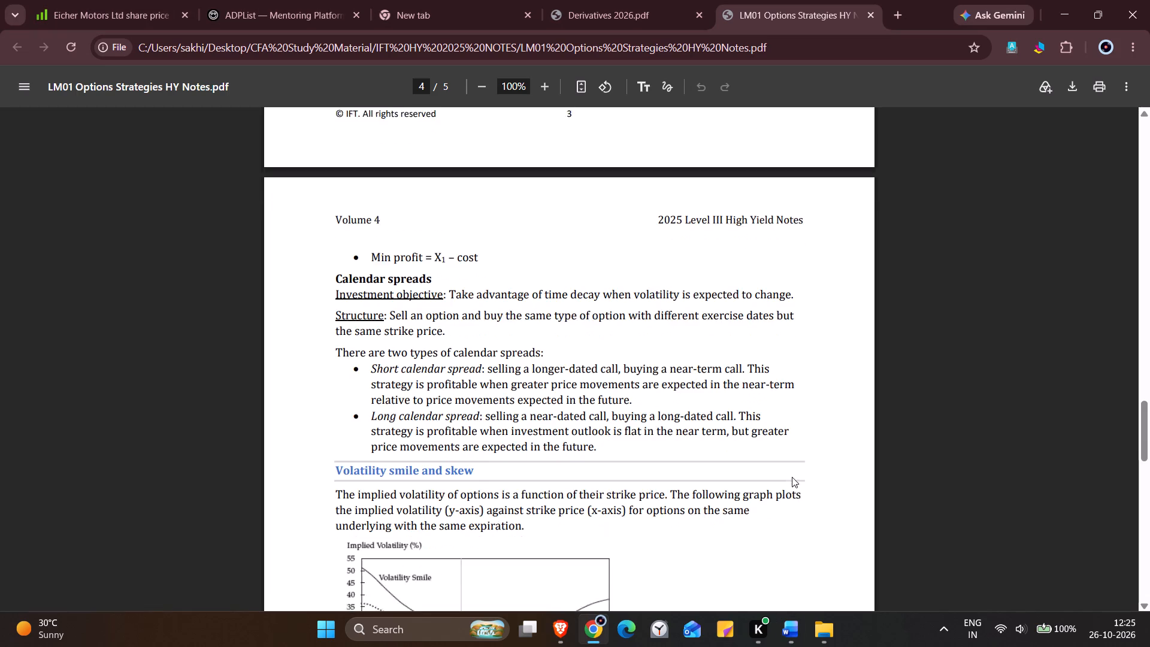
pyautogui.scroll(-1, 792, 477)
pyautogui.hotkey('alt', 'Tab')
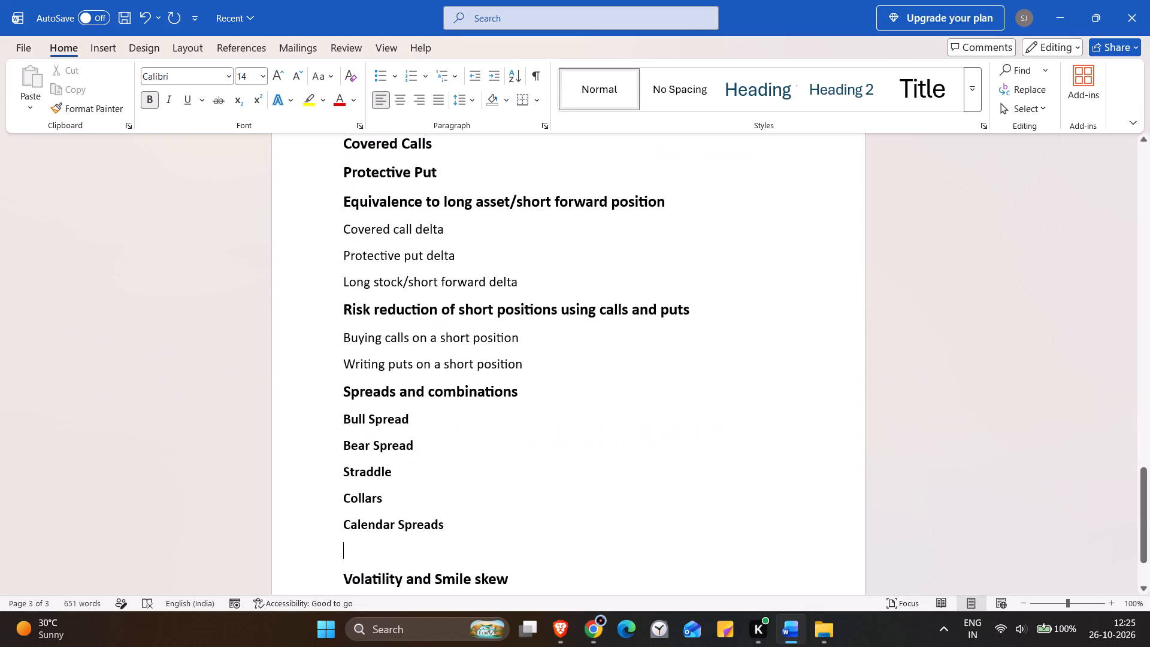
pyautogui.press('BackSpace')
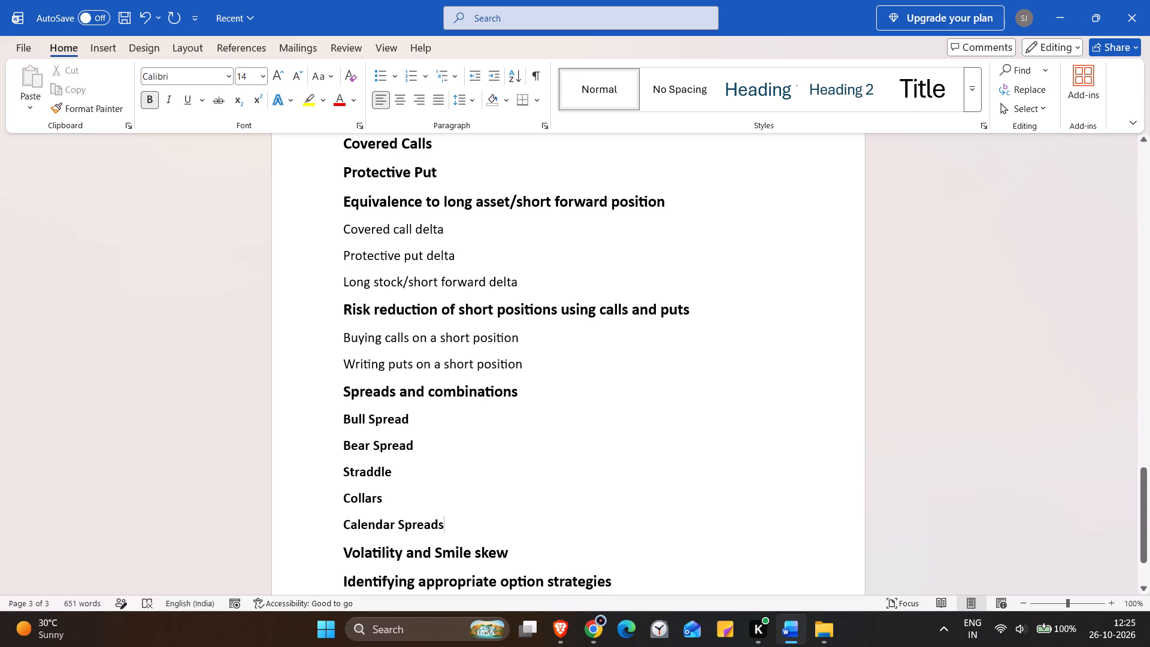
# Examine the remaining PDF pages for further subtopics and review the option strategies outline in the Word notes against them.
pyautogui.hotkey('alt', 'Tab')
pyautogui.scroll(-2, 758, 516)
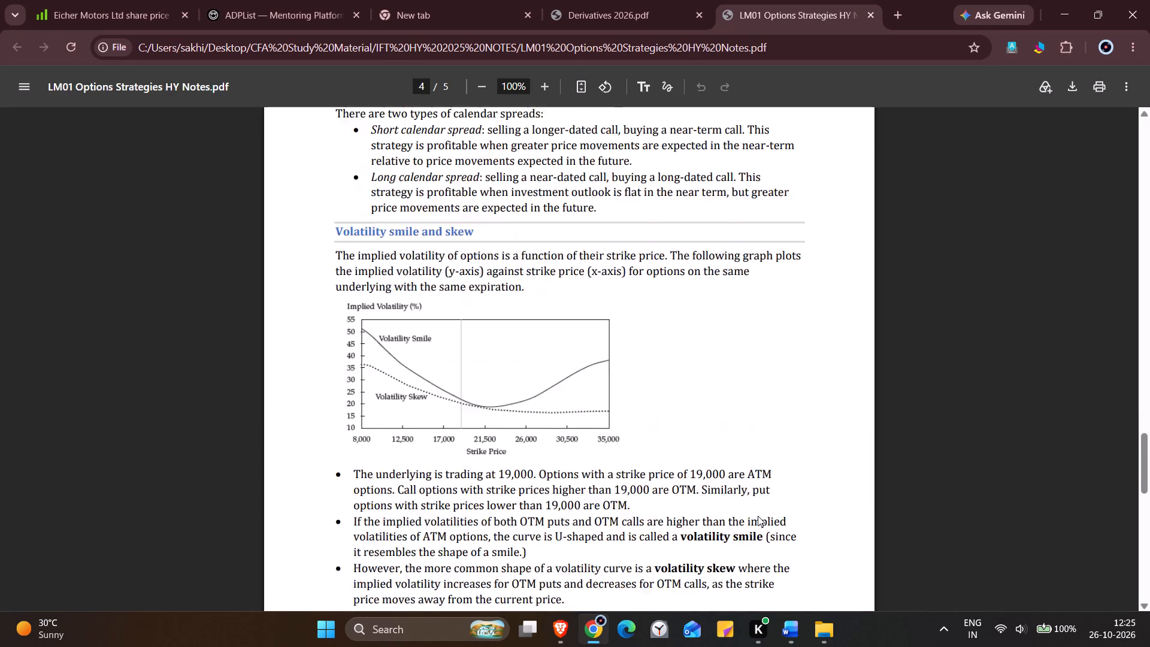
pyautogui.scroll(-7, 758, 516)
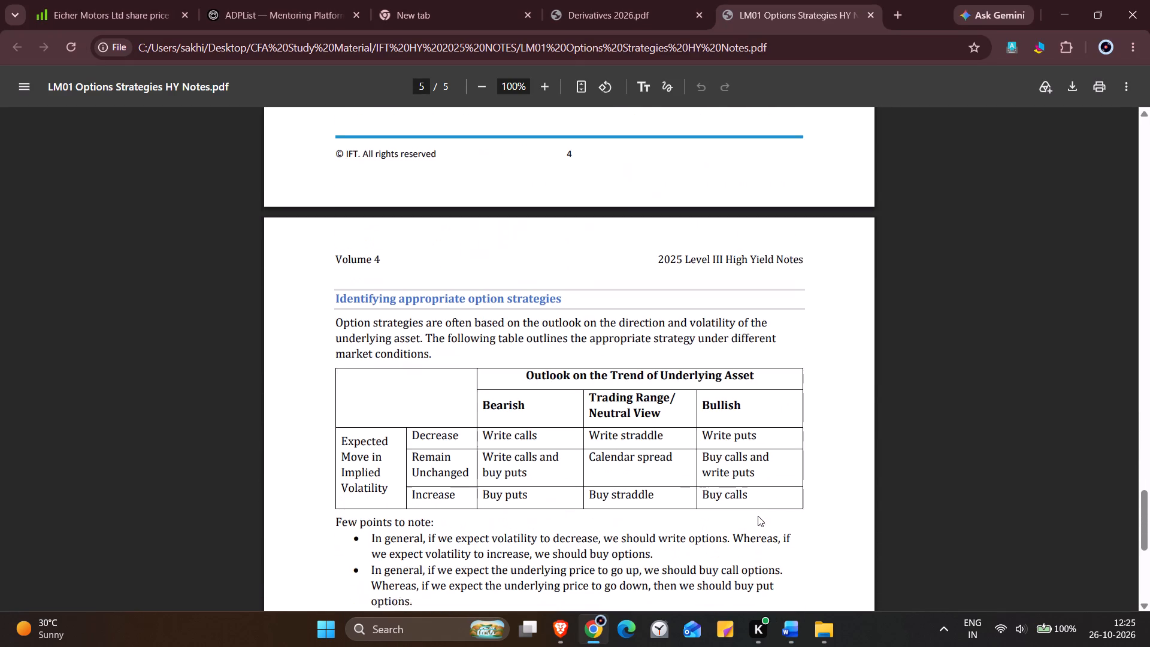
pyautogui.scroll(-7, 758, 516)
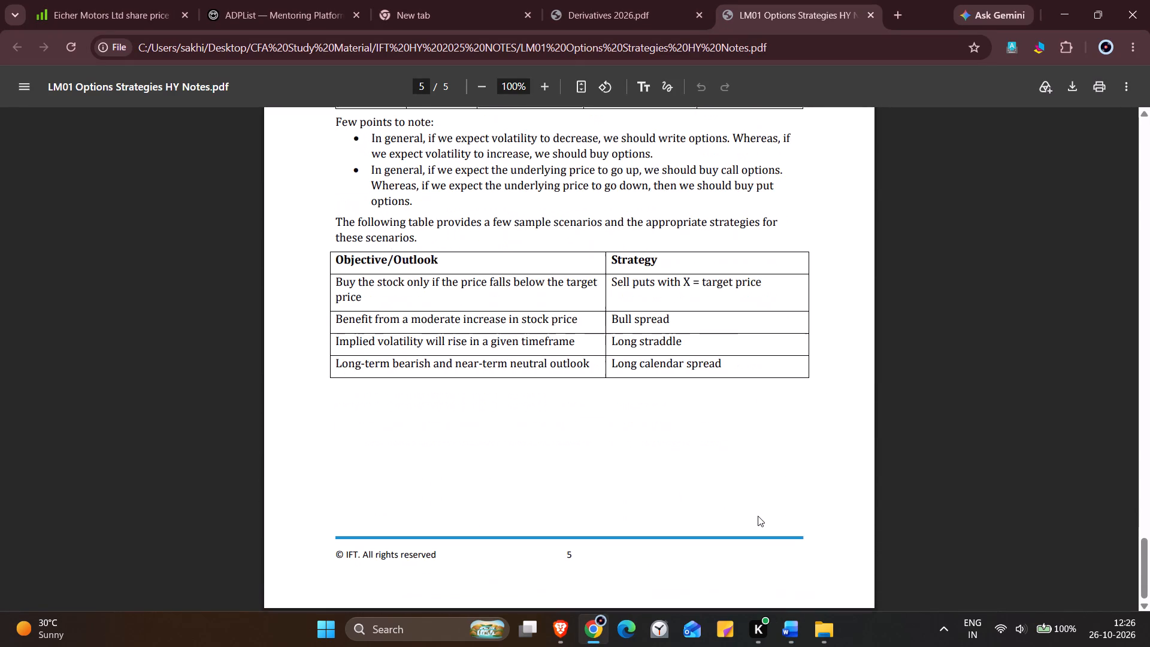
pyautogui.scroll(-1, 758, 516)
pyautogui.scroll(12, 758, 516)
pyautogui.scroll(9, 758, 516)
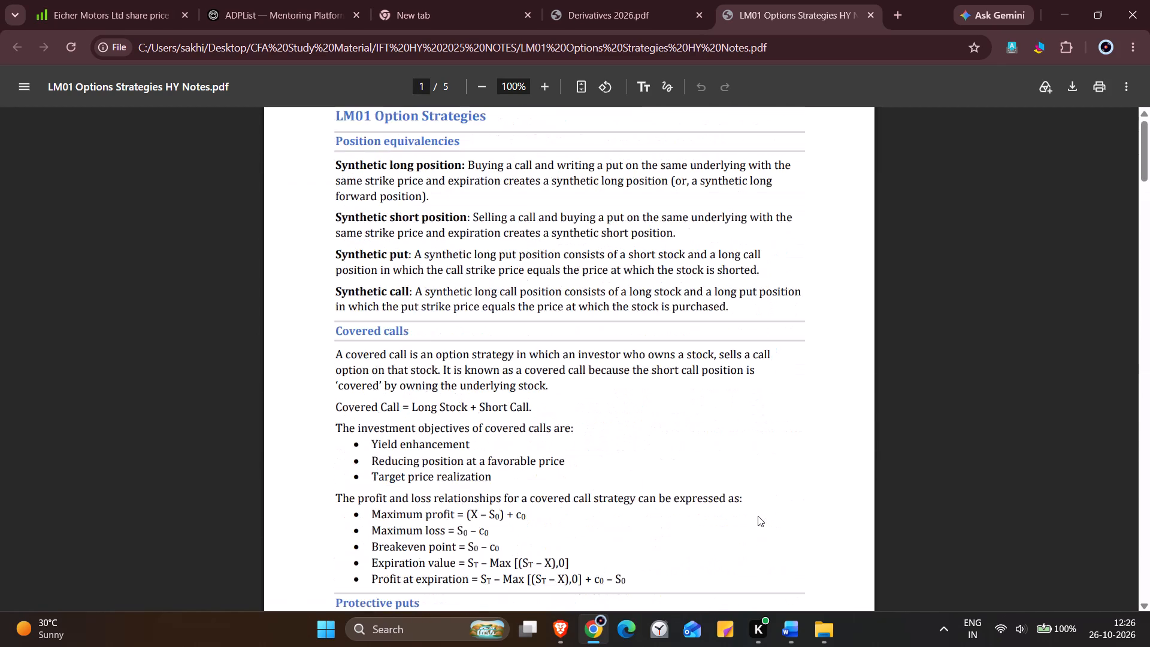
pyautogui.scroll(4, 758, 516)
pyautogui.hotkey('alt', 'Tab')
pyautogui.scroll(7, 758, 516)
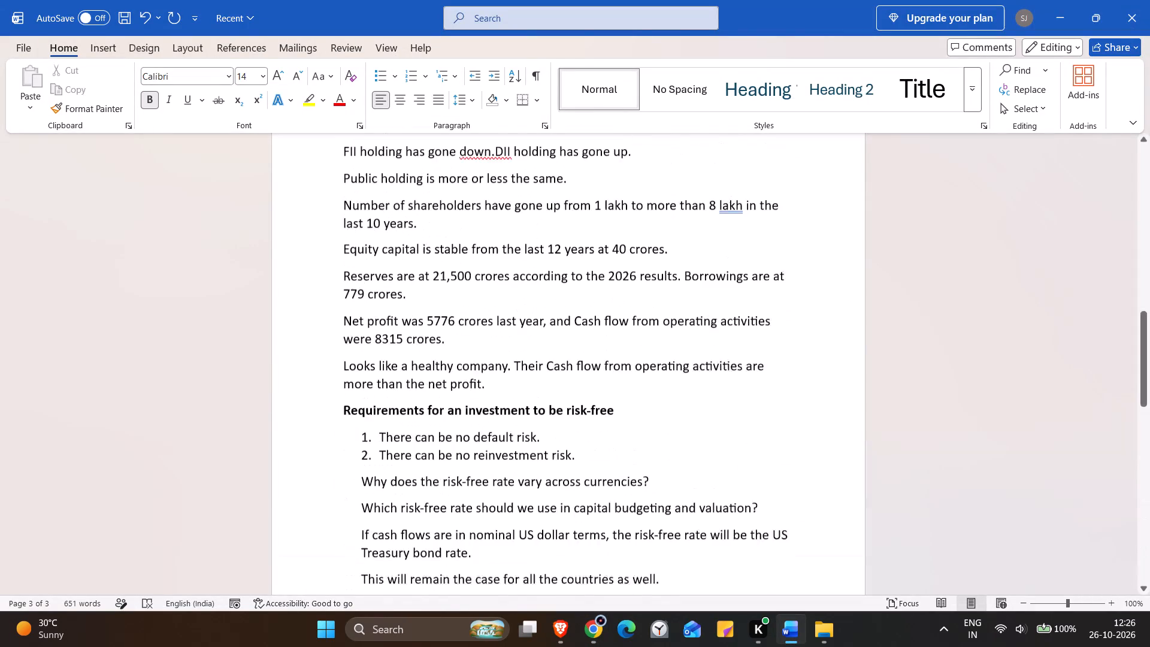
pyautogui.scroll(-5, 758, 516)
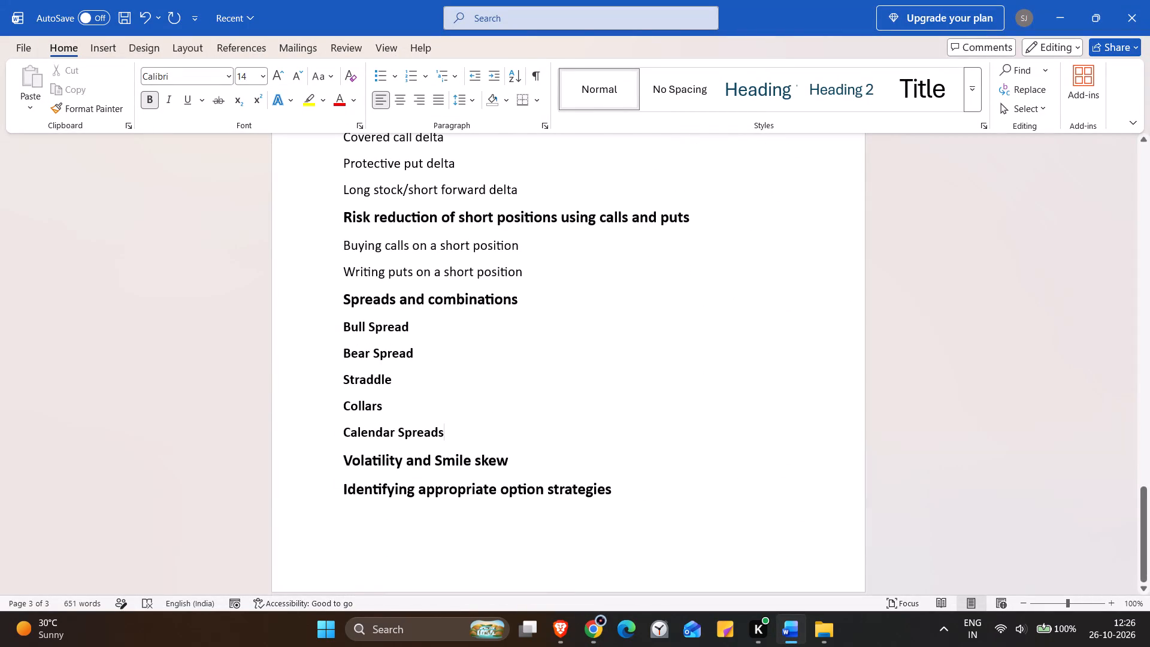
pyautogui.scroll(2, 758, 516)
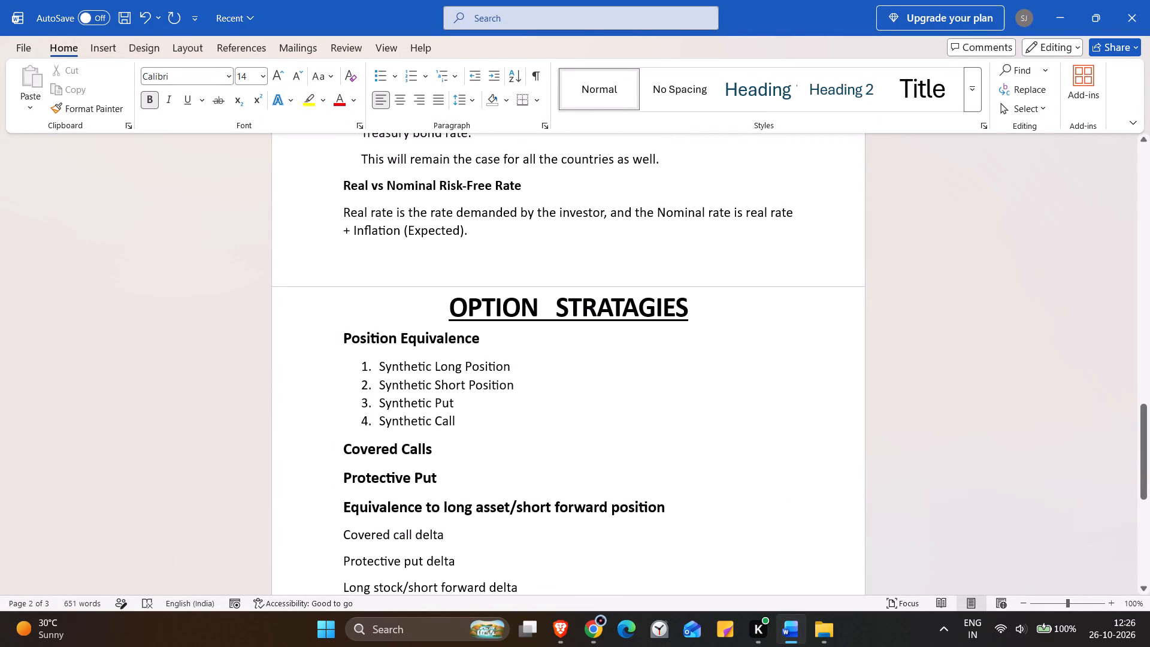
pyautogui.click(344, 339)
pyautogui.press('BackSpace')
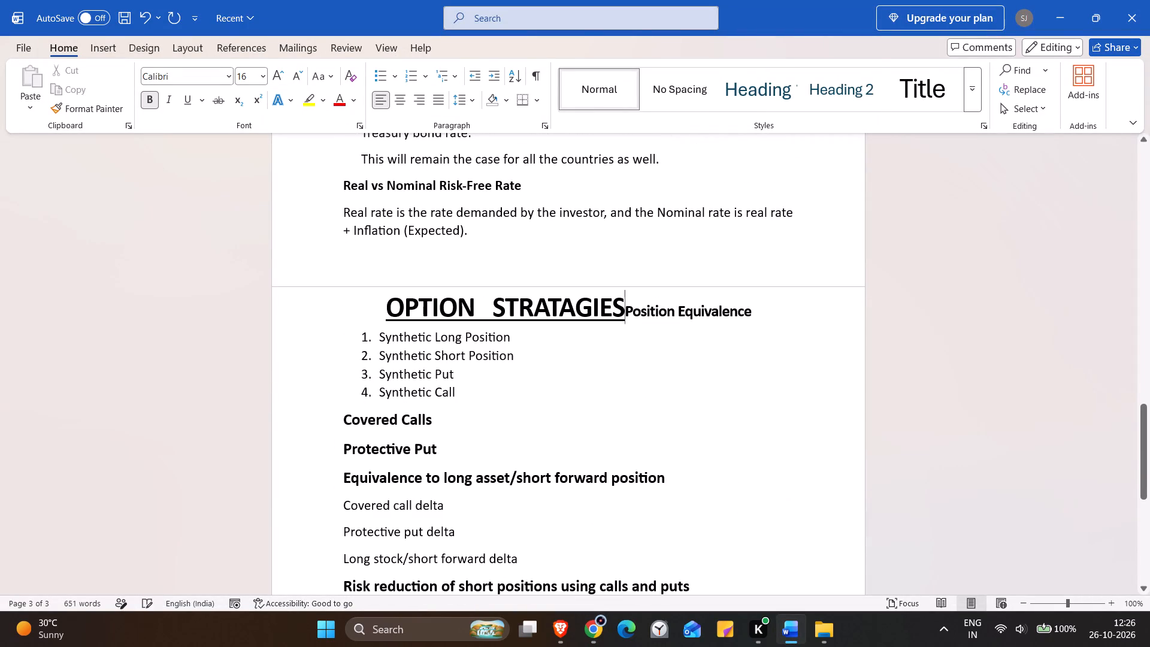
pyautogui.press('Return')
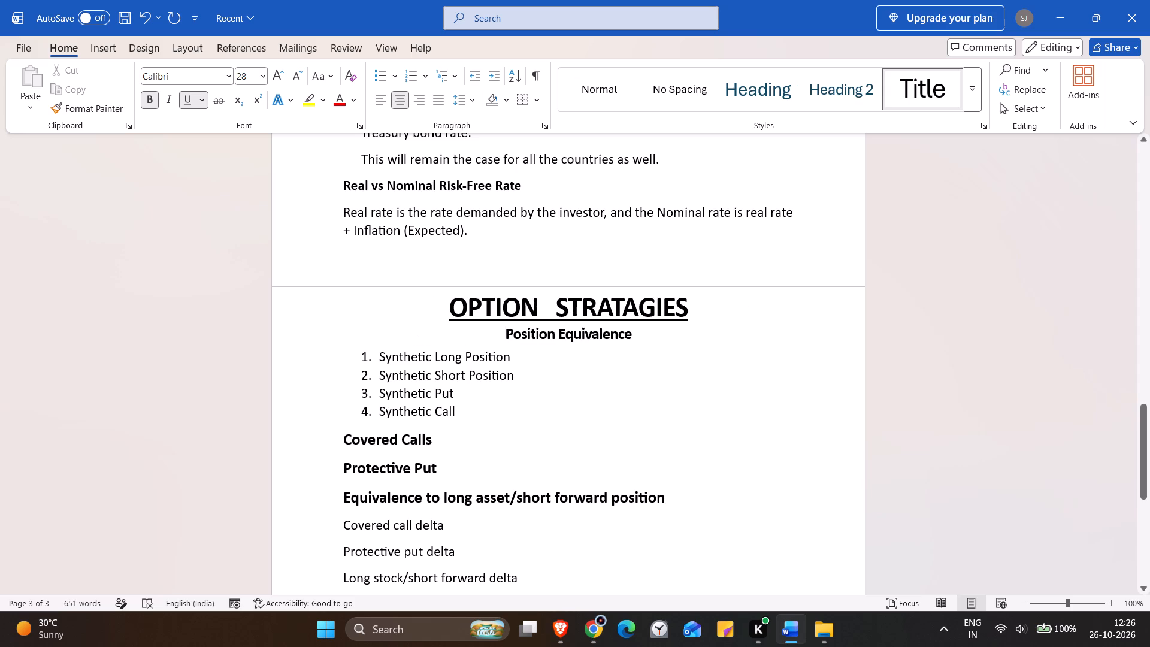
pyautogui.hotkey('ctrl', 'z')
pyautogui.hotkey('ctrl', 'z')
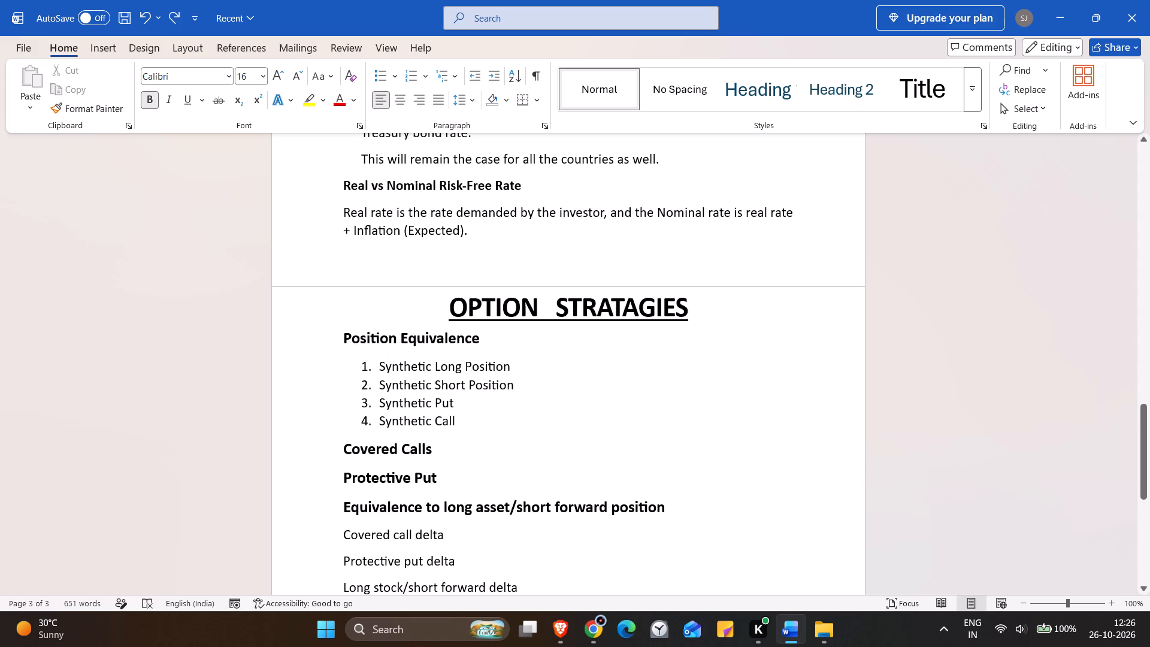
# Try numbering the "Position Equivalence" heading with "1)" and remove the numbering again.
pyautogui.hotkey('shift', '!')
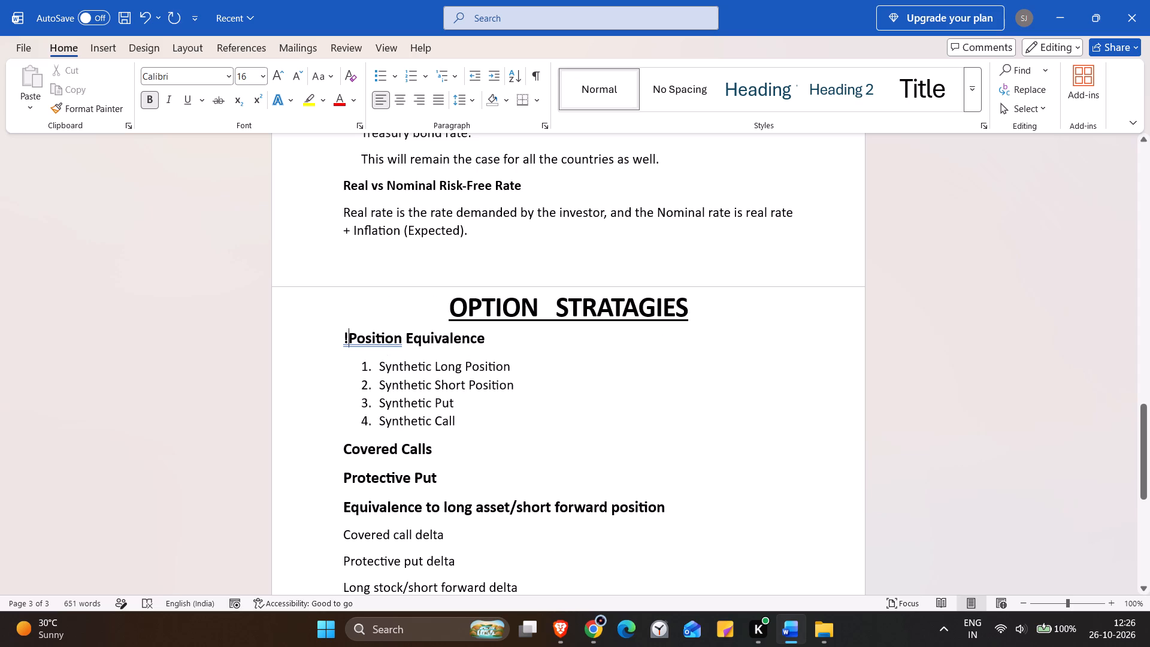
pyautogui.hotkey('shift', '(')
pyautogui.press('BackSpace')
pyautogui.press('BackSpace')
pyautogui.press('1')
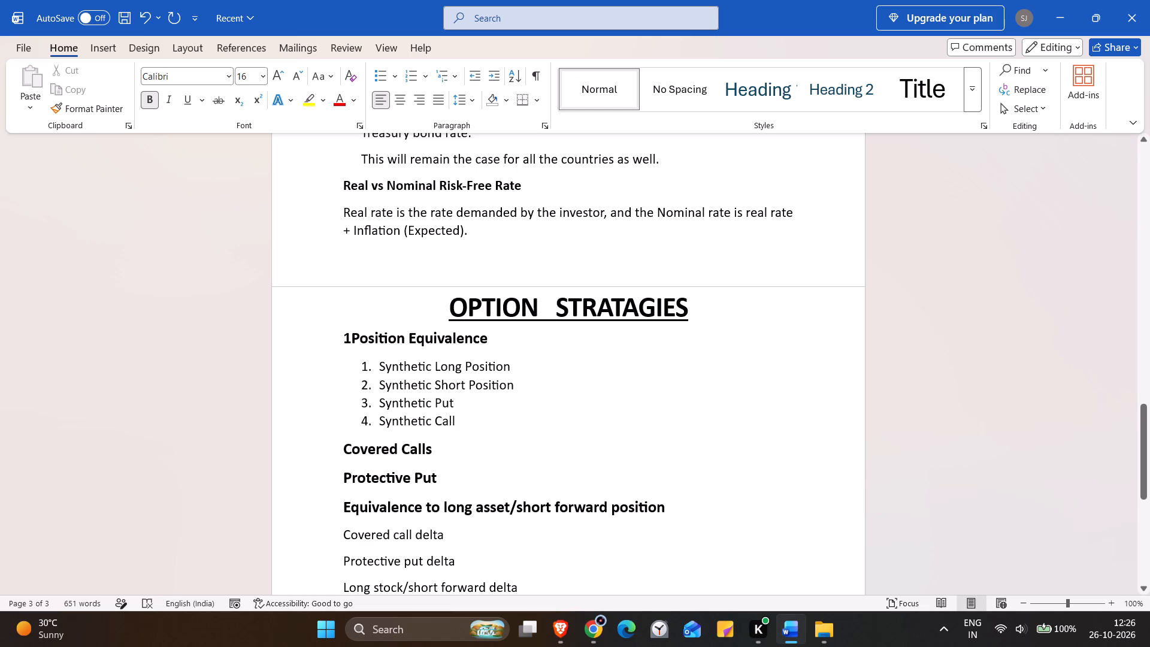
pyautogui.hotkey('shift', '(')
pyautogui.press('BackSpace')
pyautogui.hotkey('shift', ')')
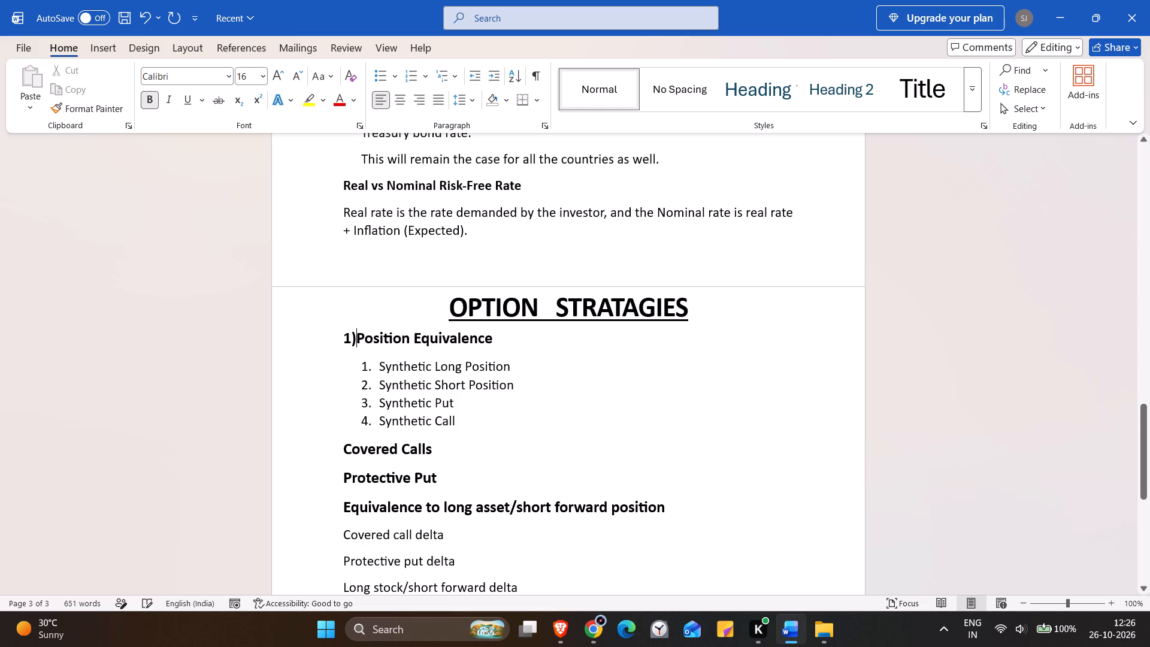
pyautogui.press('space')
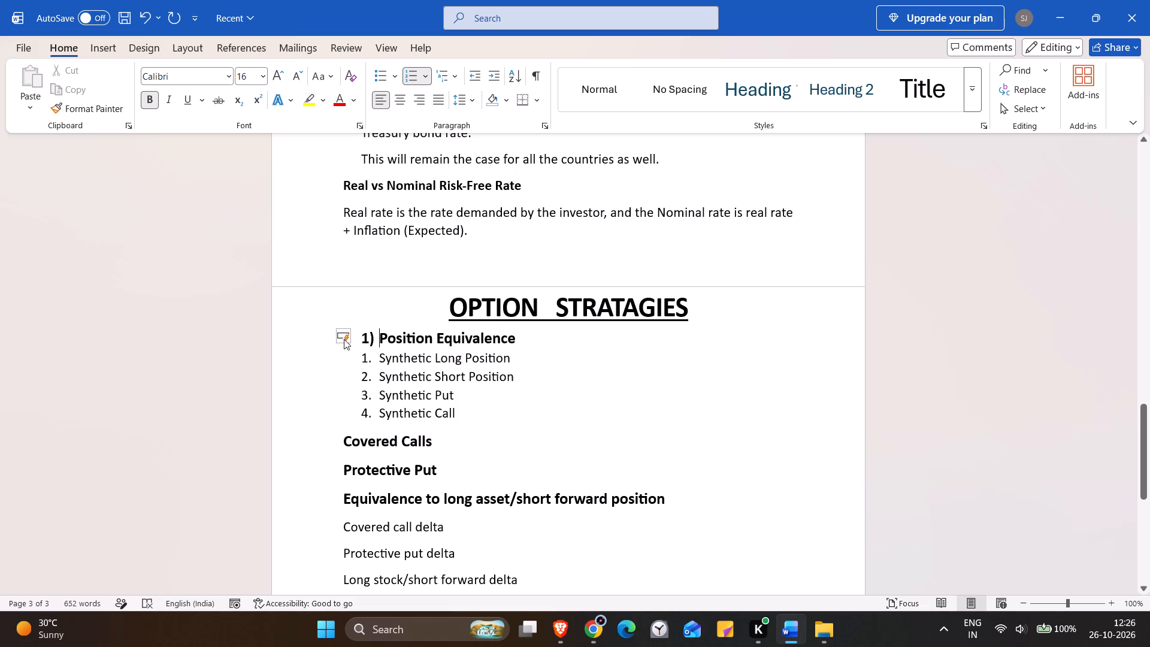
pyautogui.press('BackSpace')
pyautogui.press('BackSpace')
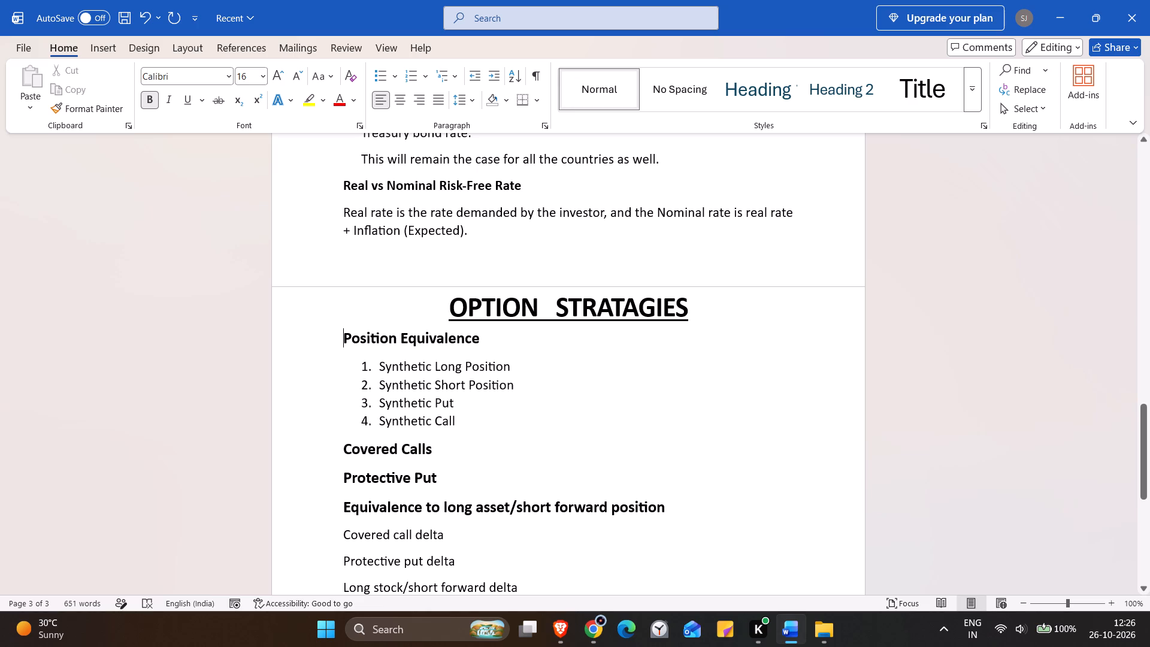
# Apply solid round bullets to the three delta lines under "Equivalence to long asset/short forward position".
pyautogui.scroll(-2, 550, 509)
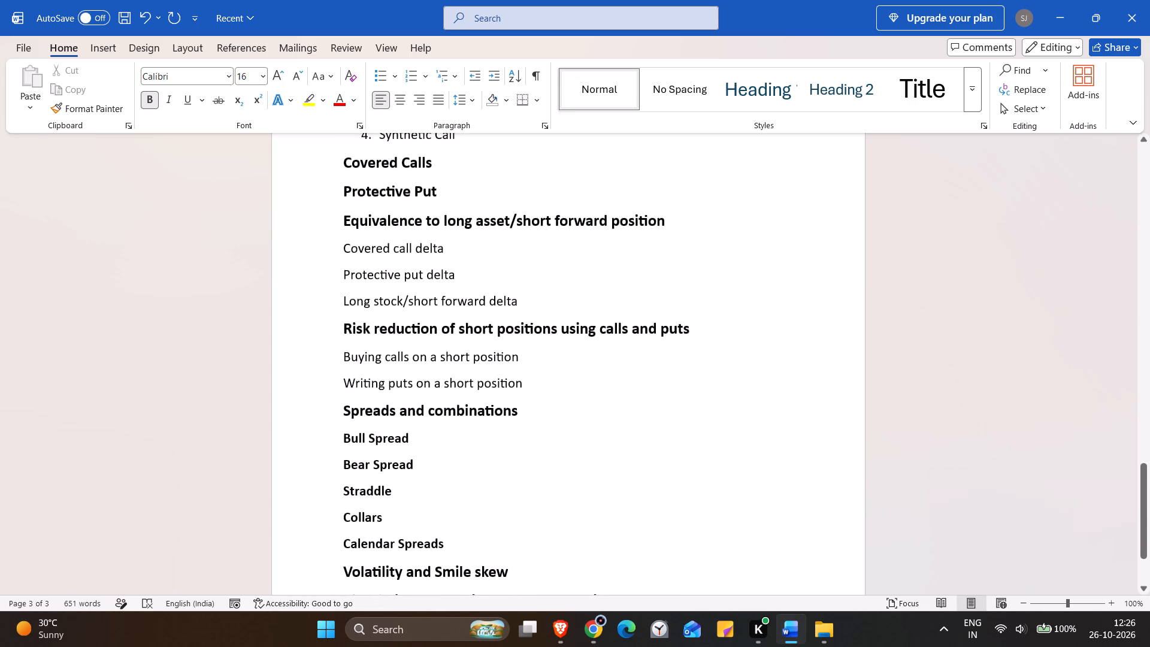
pyautogui.moveTo(344, 247); pyautogui.dragTo(449, 293)
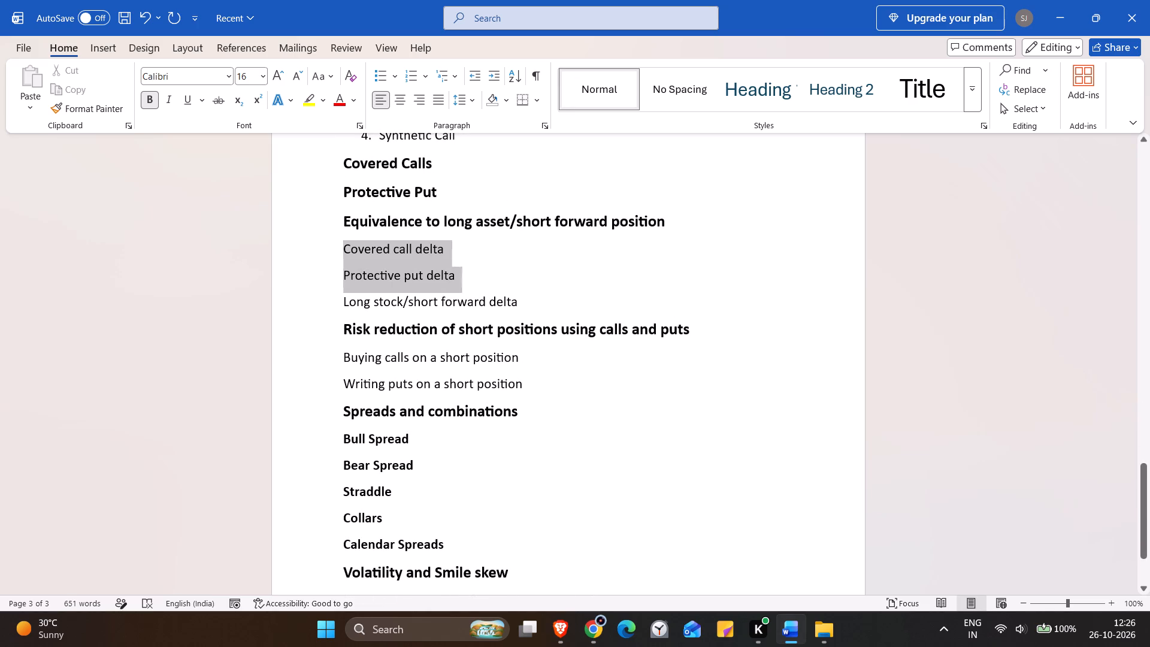
pyautogui.moveTo(449, 293); pyautogui.dragTo(507, 301)
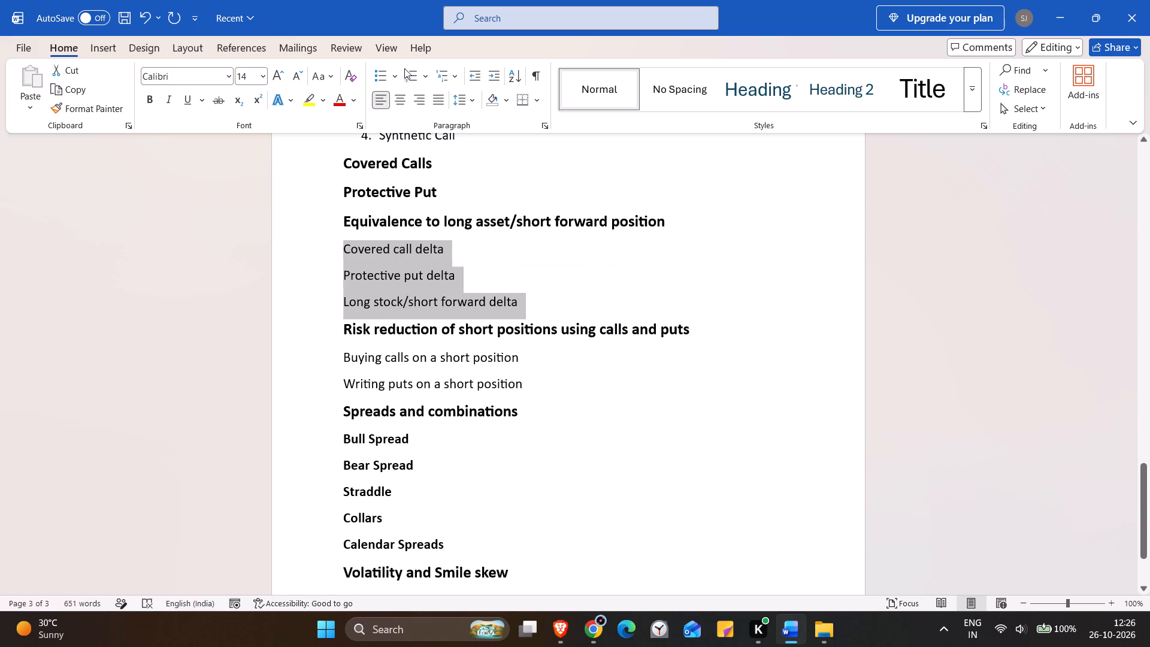
pyautogui.click(398, 74)
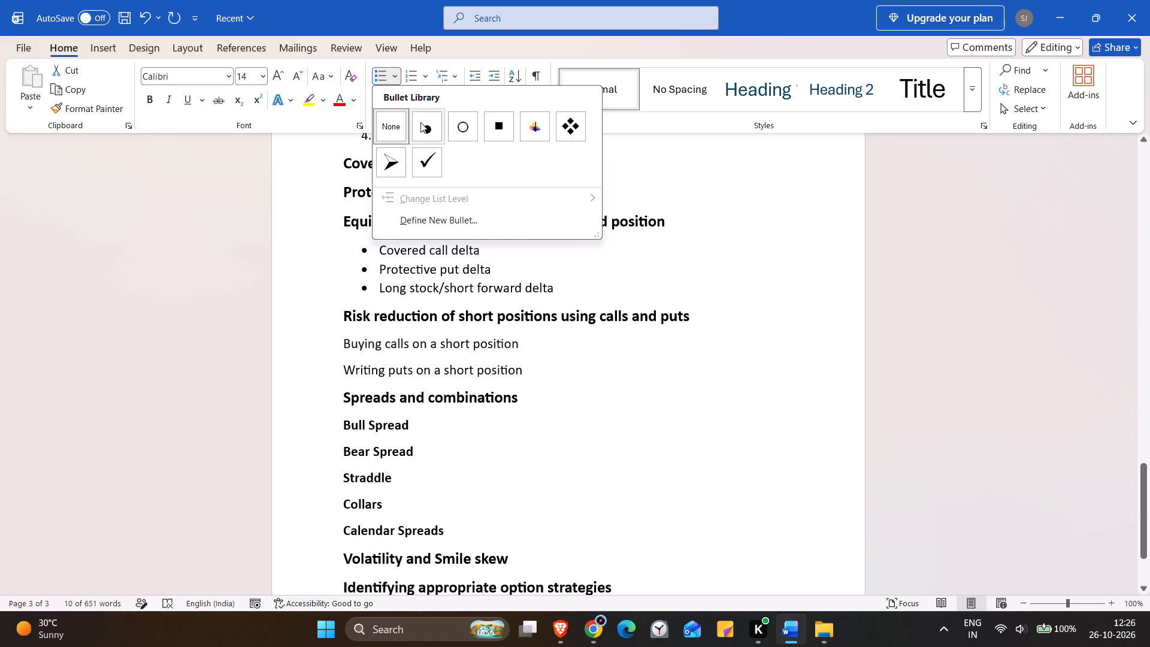
pyautogui.click(420, 122)
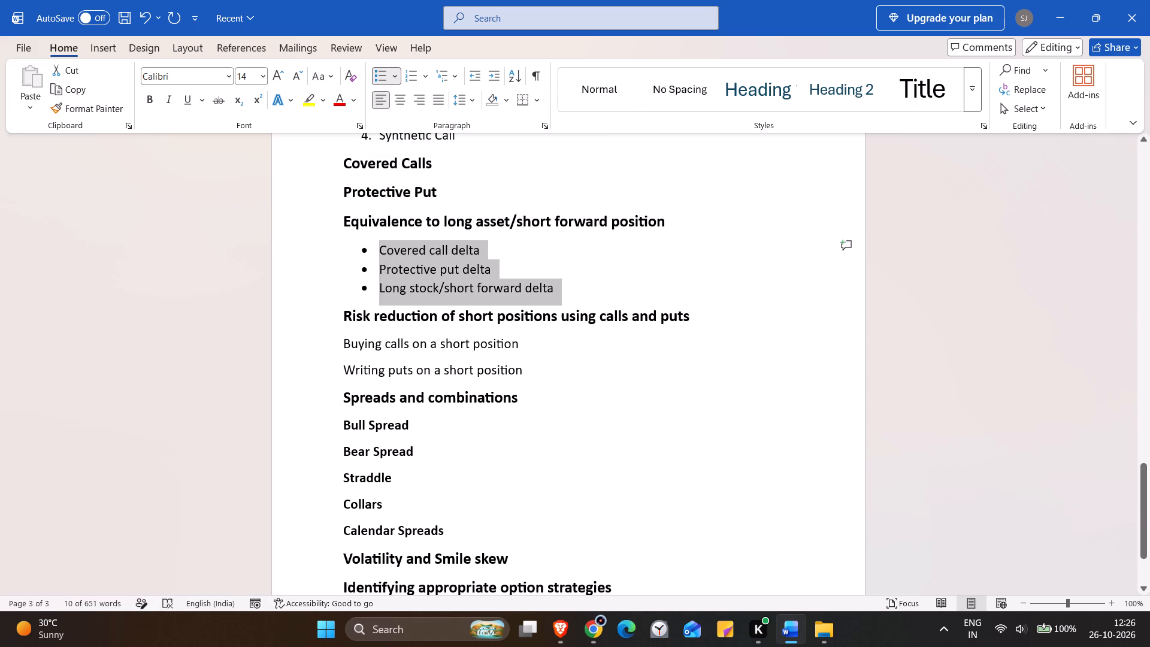
# Apply solid round bullets to the two lines under "Risk reduction of short positions using calls and puts".
pyautogui.moveTo(341, 337); pyautogui.dragTo(530, 385)
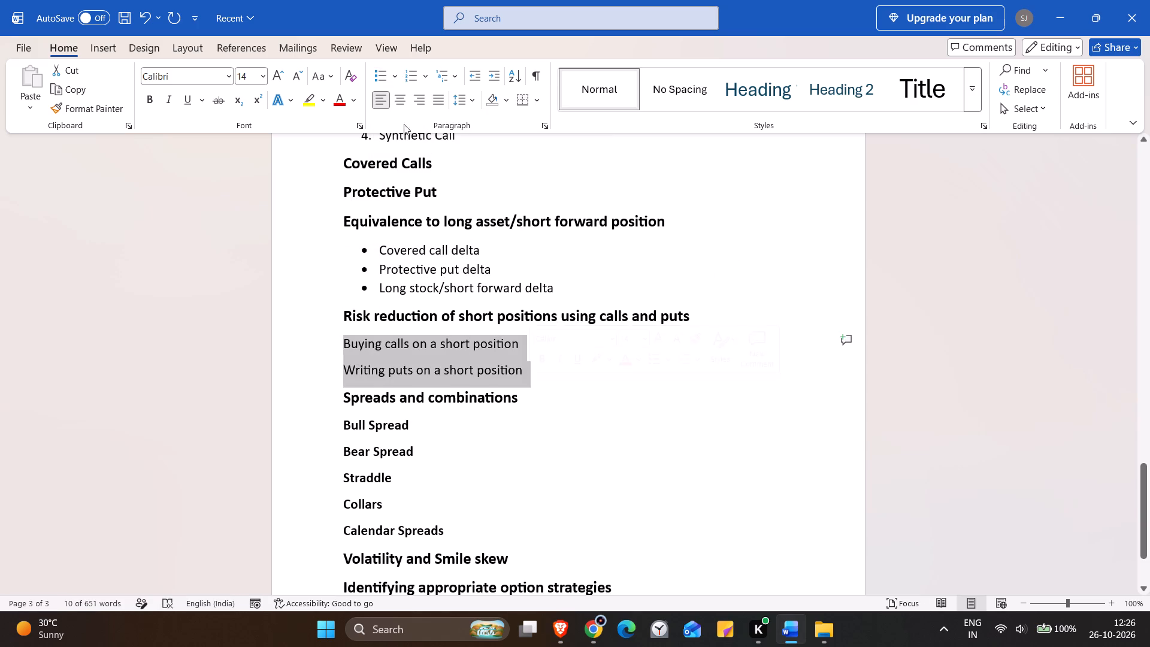
pyautogui.click(380, 77)
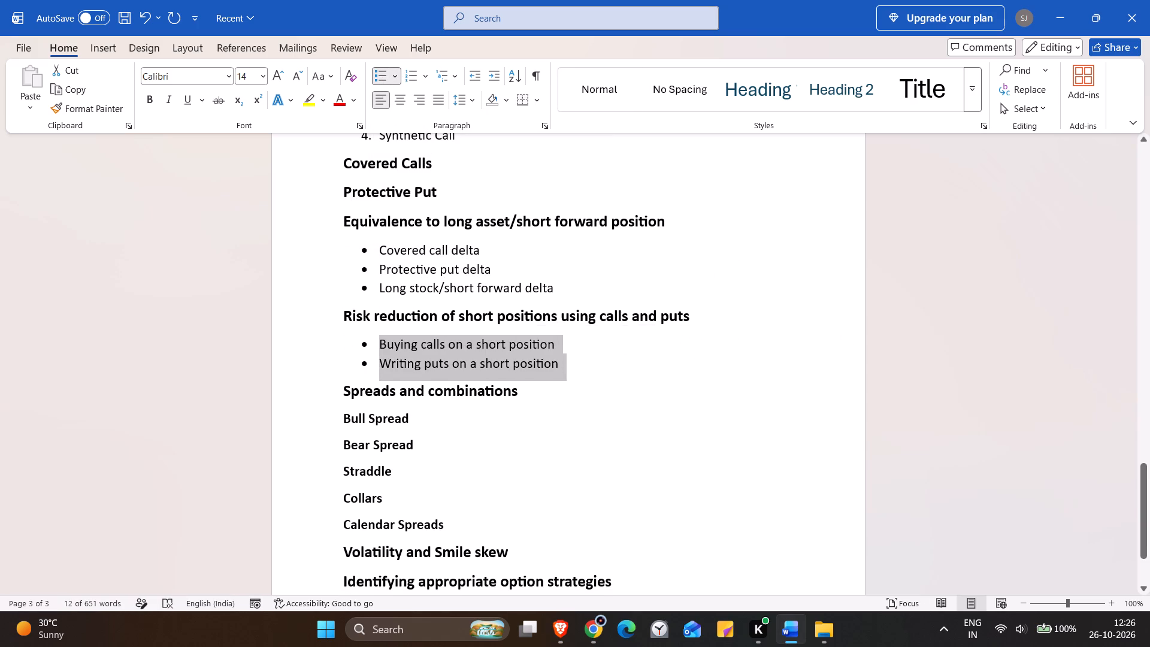
# Apply arrowhead bullets to the five lines from "Bull Spread" to "Calendar Spreads" under "Spreads and combinations".
pyautogui.scroll(-1, 480, 403)
pyautogui.moveTo(338, 368); pyautogui.dragTo(356, 391)
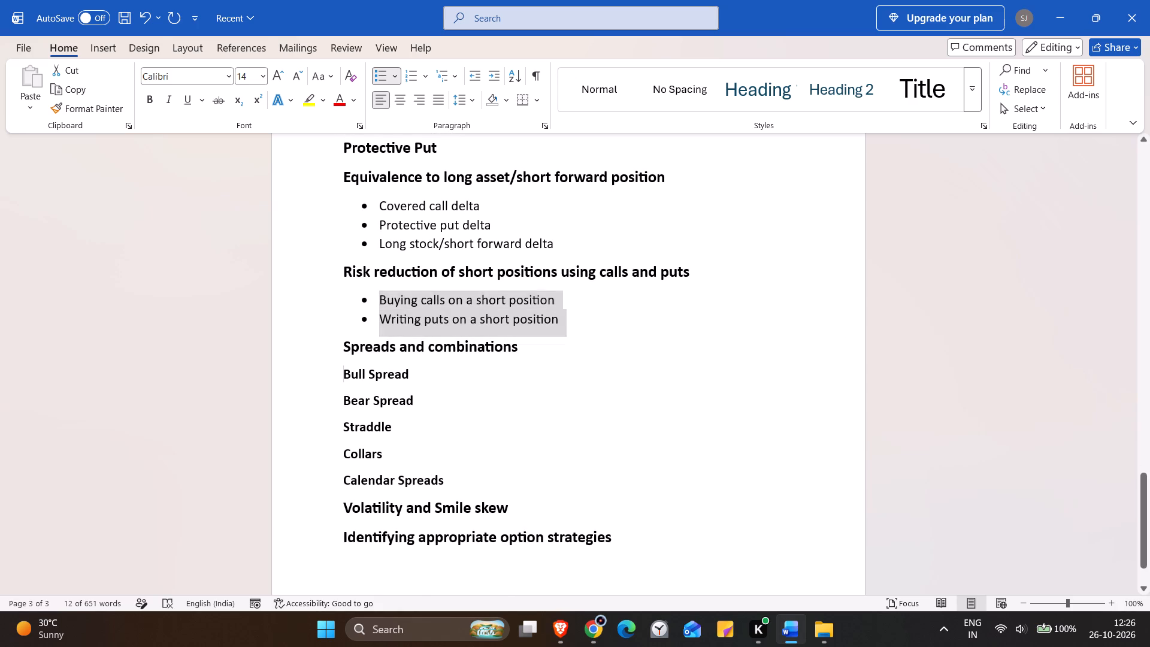
pyautogui.moveTo(356, 391); pyautogui.dragTo(436, 485)
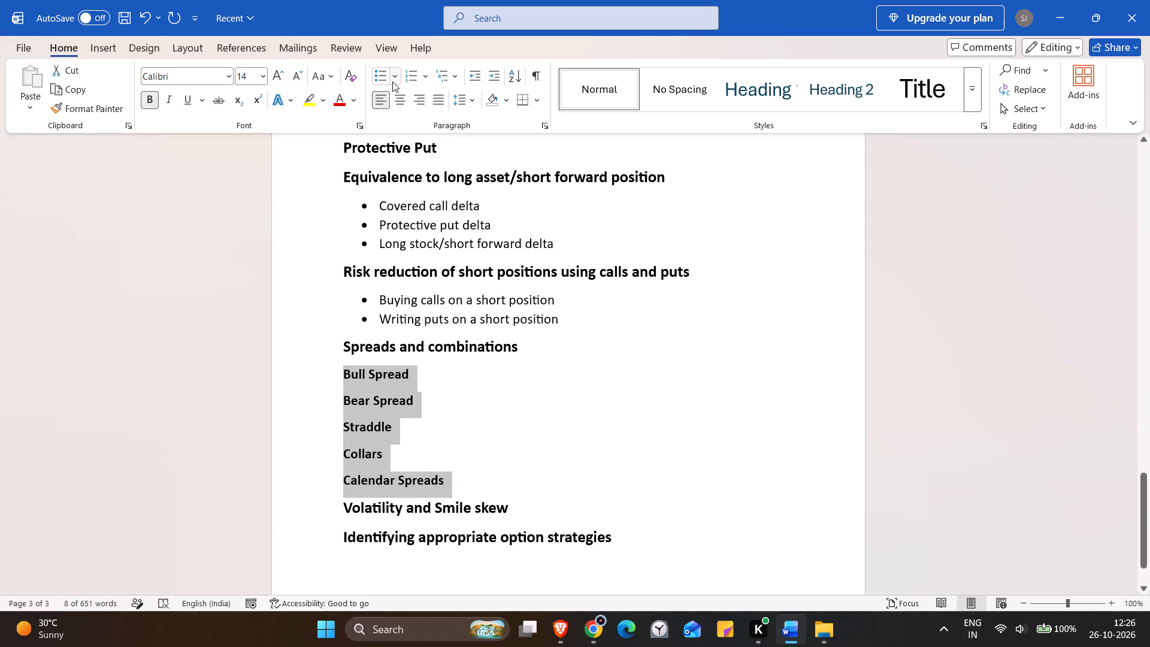
pyautogui.click(392, 81)
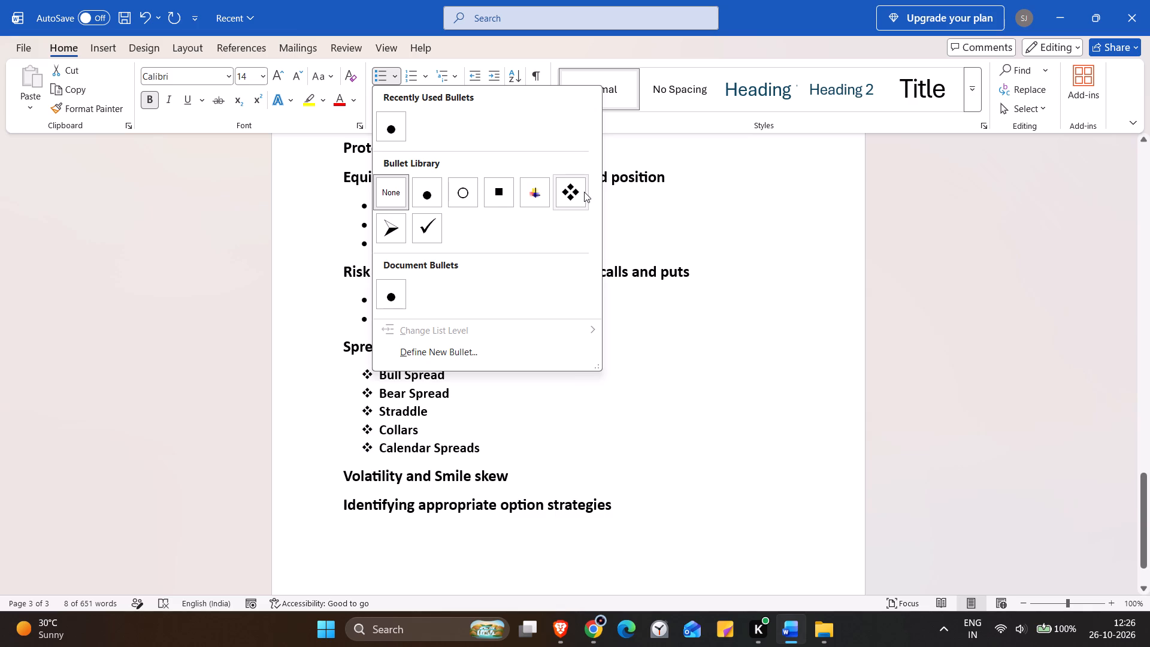
pyautogui.click(402, 224)
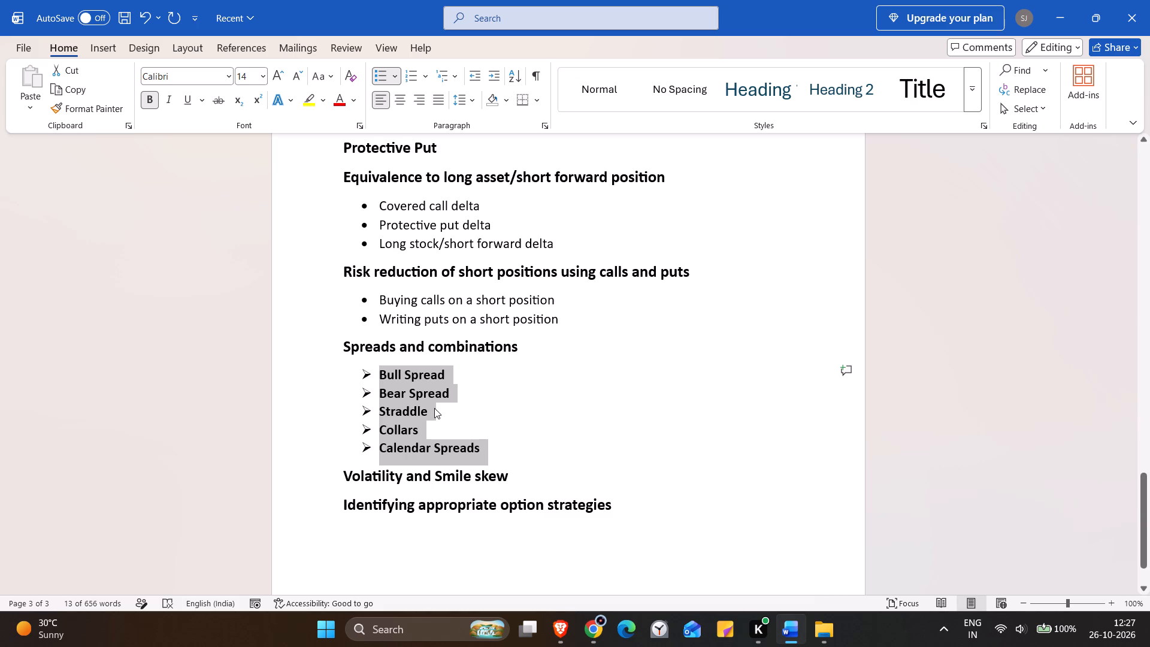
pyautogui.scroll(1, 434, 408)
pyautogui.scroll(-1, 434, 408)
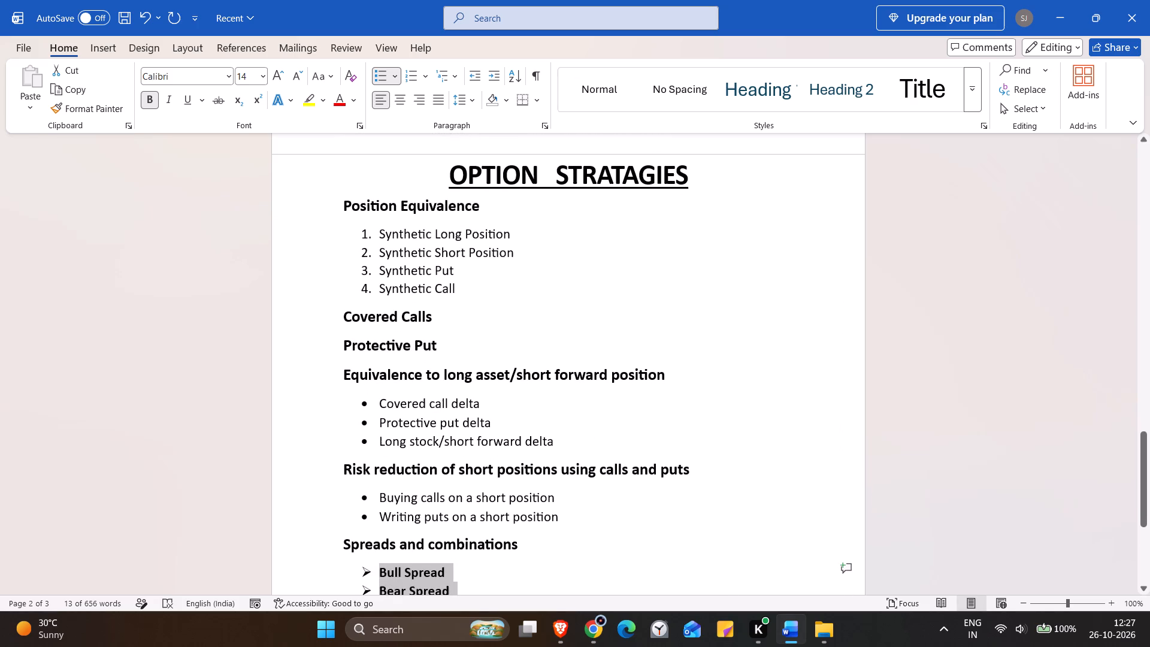
# Review the formatted option strategies outline from "Position Equivalence" to "Identifying appropriate option strategies".
pyautogui.moveTo(434, 408); pyautogui.dragTo(445, 394)
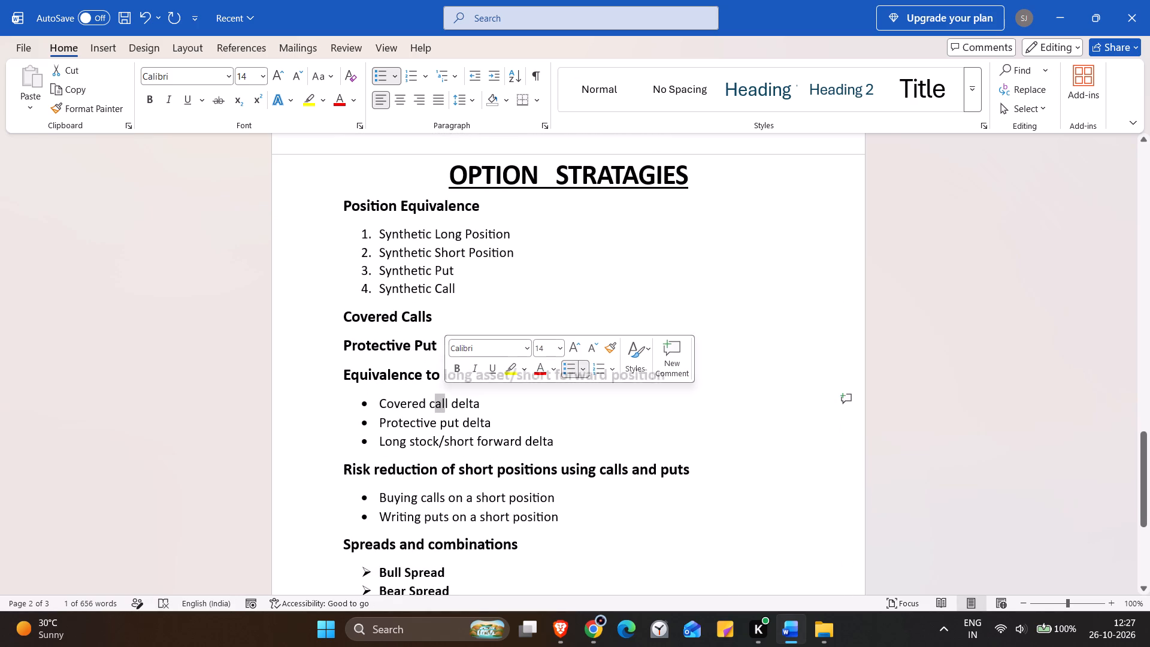
pyautogui.click(500, 404)
pyautogui.scroll(-1, 500, 404)
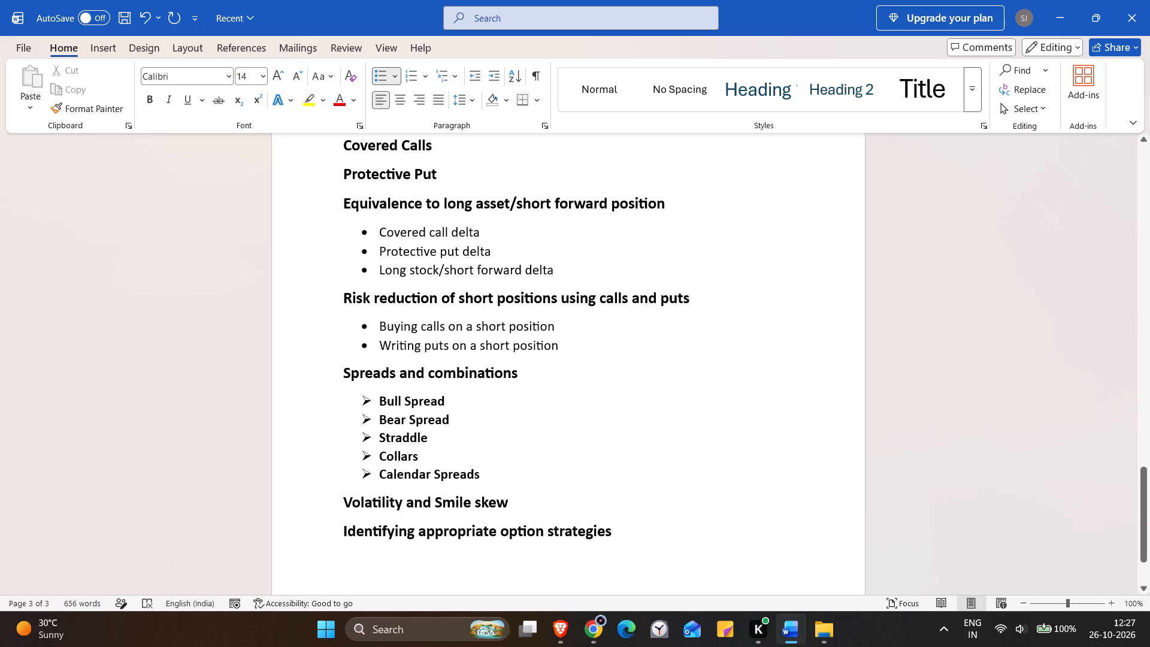
pyautogui.scroll(3, 500, 404)
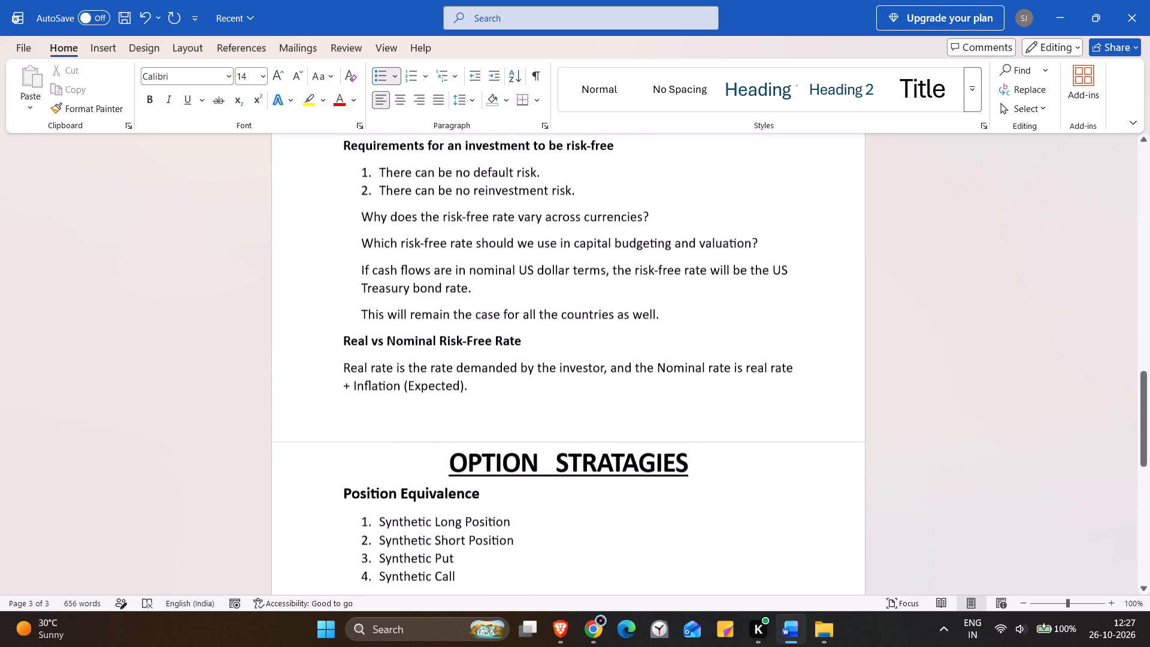
pyautogui.scroll(1, 500, 404)
pyautogui.scroll(-6, 500, 404)
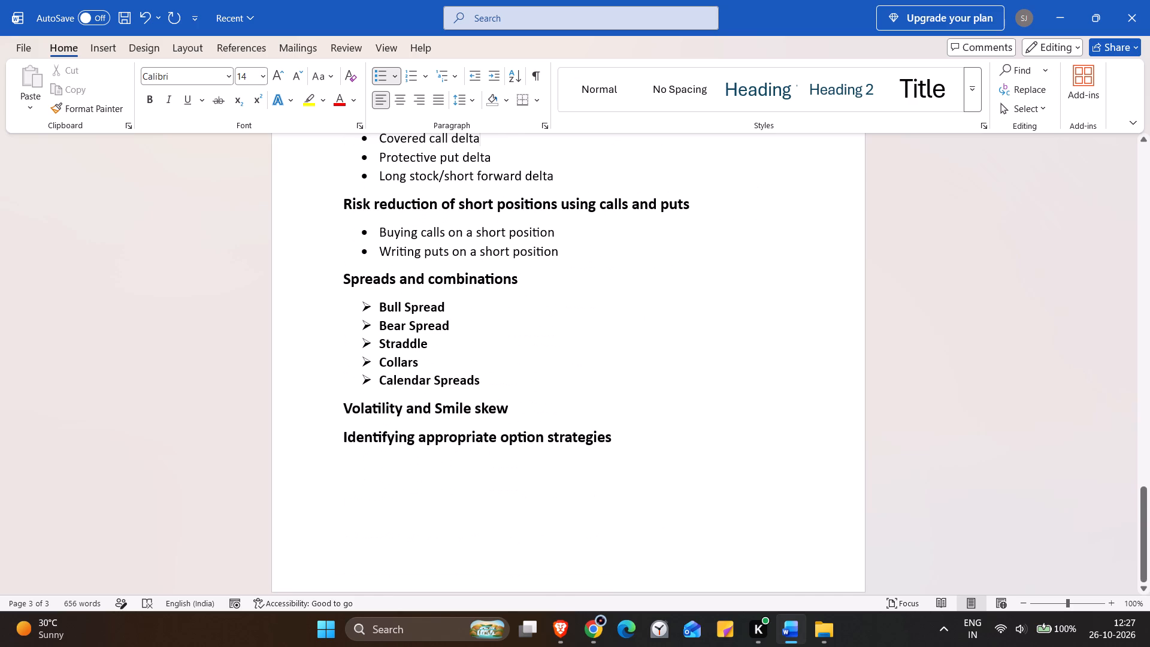
pyautogui.scroll(-2, 712, 422)
pyautogui.scroll(1, 712, 422)
pyautogui.scroll(-1, 712, 422)
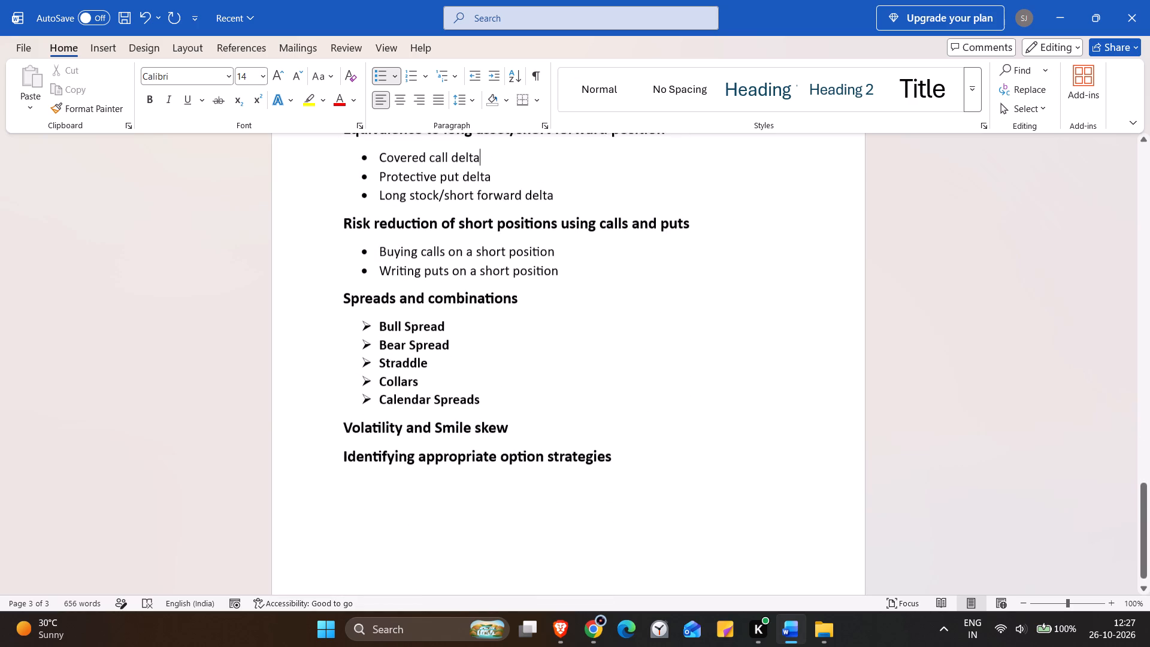
# Consult the covered calls section of the LM01 PDF in Chrome and insert two blank lines under "Covered Calls" in the Word notes.
pyautogui.hotkey('alt', 'Tab')
pyautogui.scroll(-3, 712, 422)
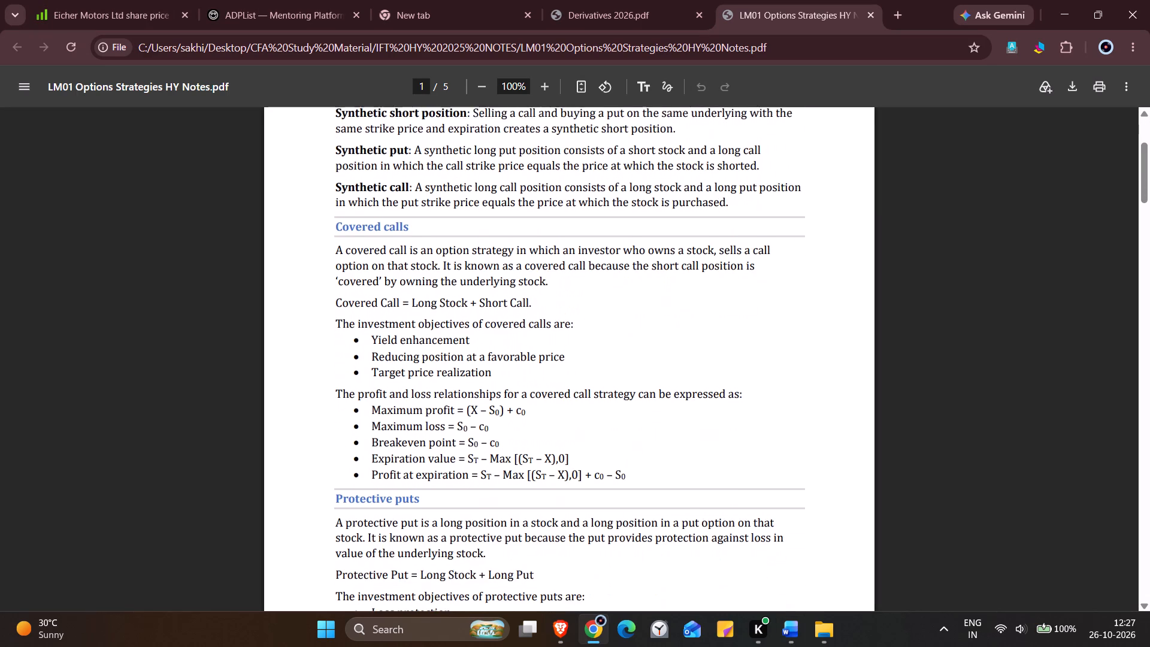
pyautogui.scroll(-2, 712, 422)
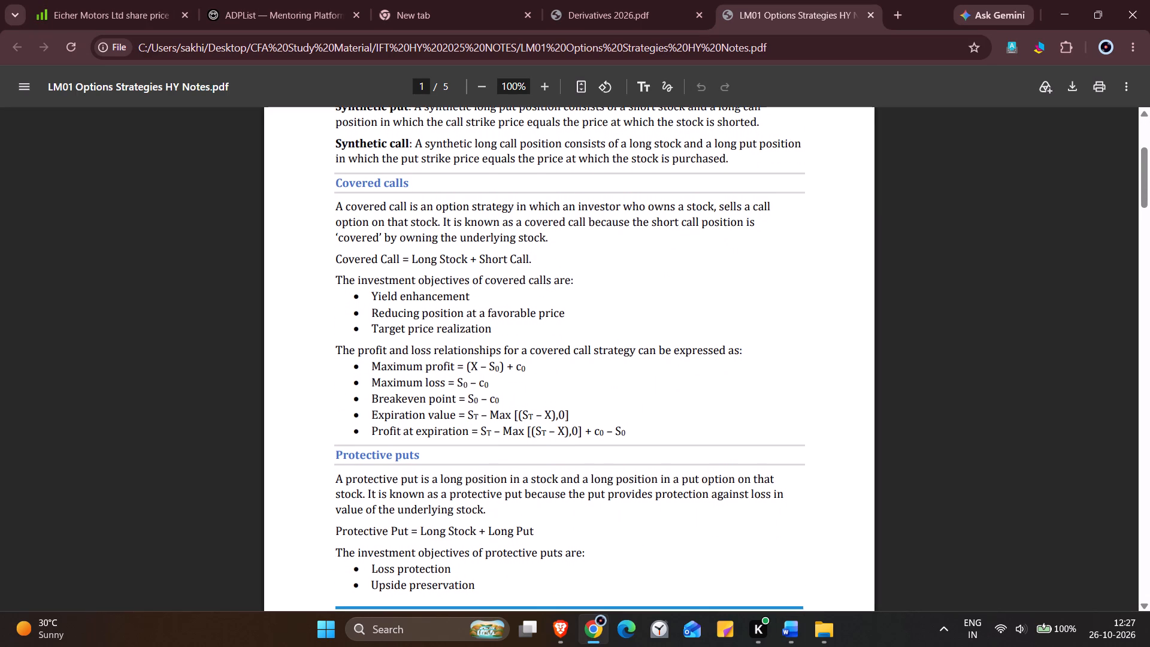
pyautogui.scroll(1, 712, 422)
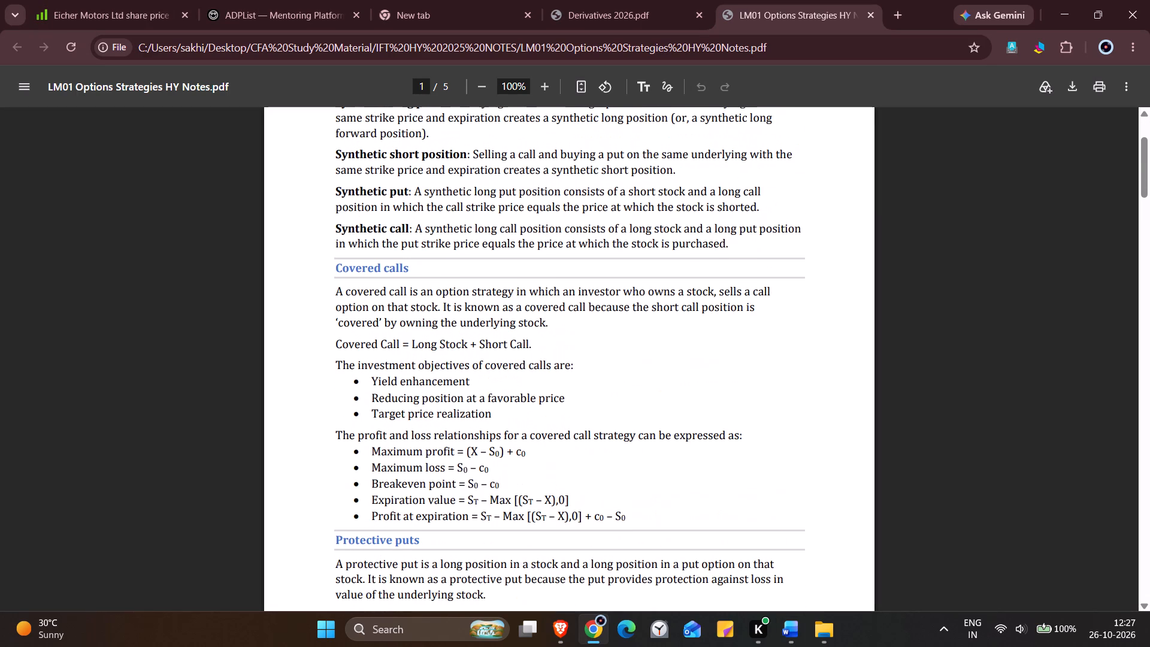
pyautogui.hotkey('alt', 'Tab')
pyautogui.scroll(2, 712, 422)
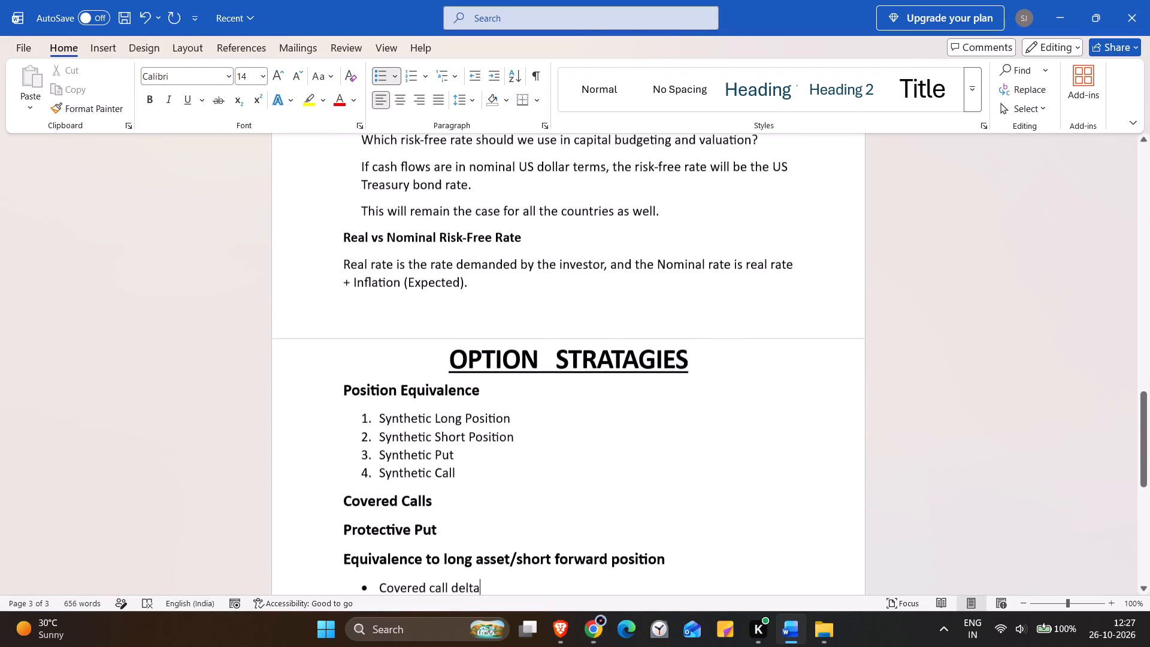
pyautogui.scroll(1, 712, 422)
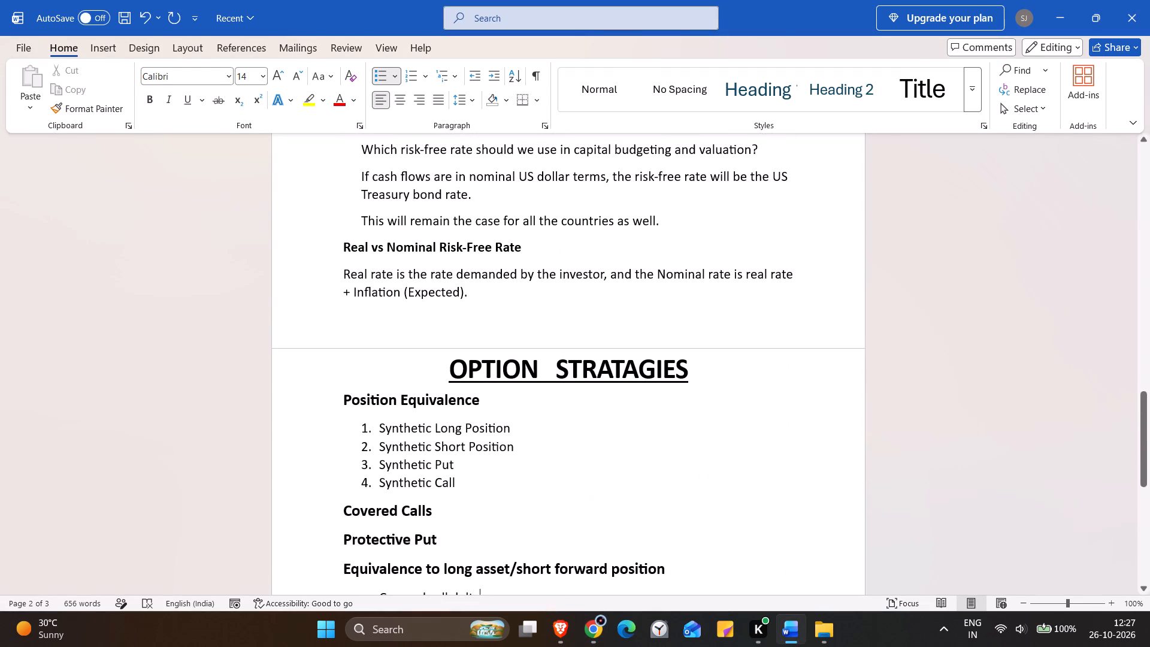
pyautogui.click(438, 514)
pyautogui.press('Return')
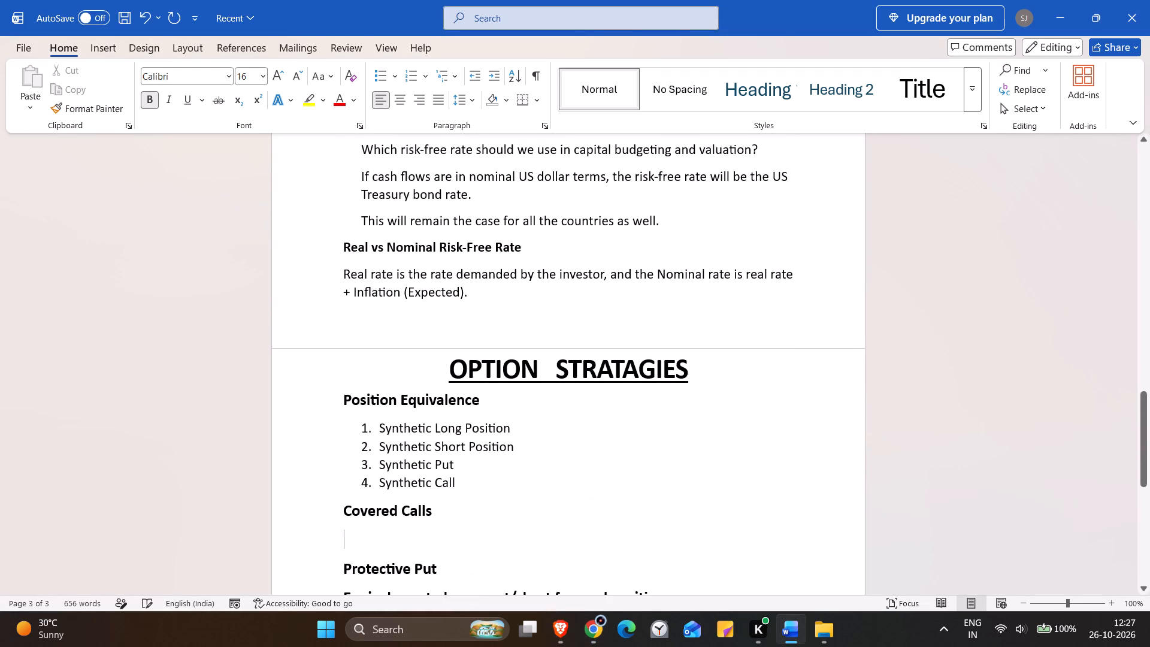
pyautogui.press('Return')
pyautogui.press('Up')
pyautogui.press('Up')
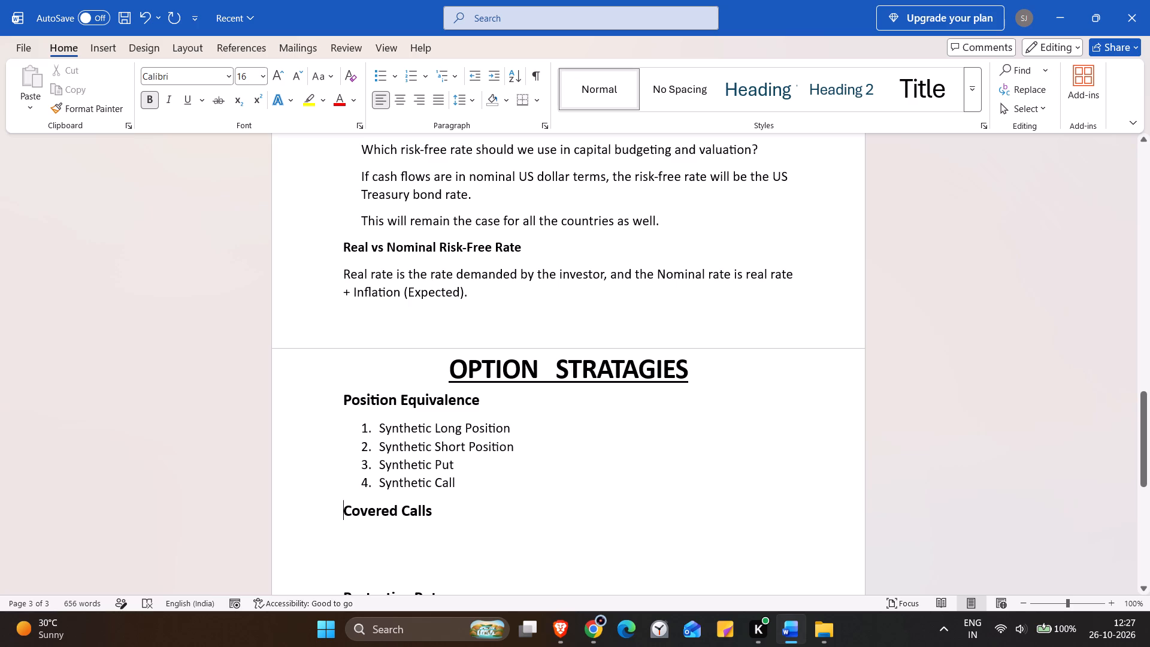
pyautogui.press('Down')
# Enter "Covered Call = Long stock + Short call" in non-bold 12 pt text on the first blank line under "Covered Calls".
pyautogui.click(262, 77)
pyautogui.click(247, 162)
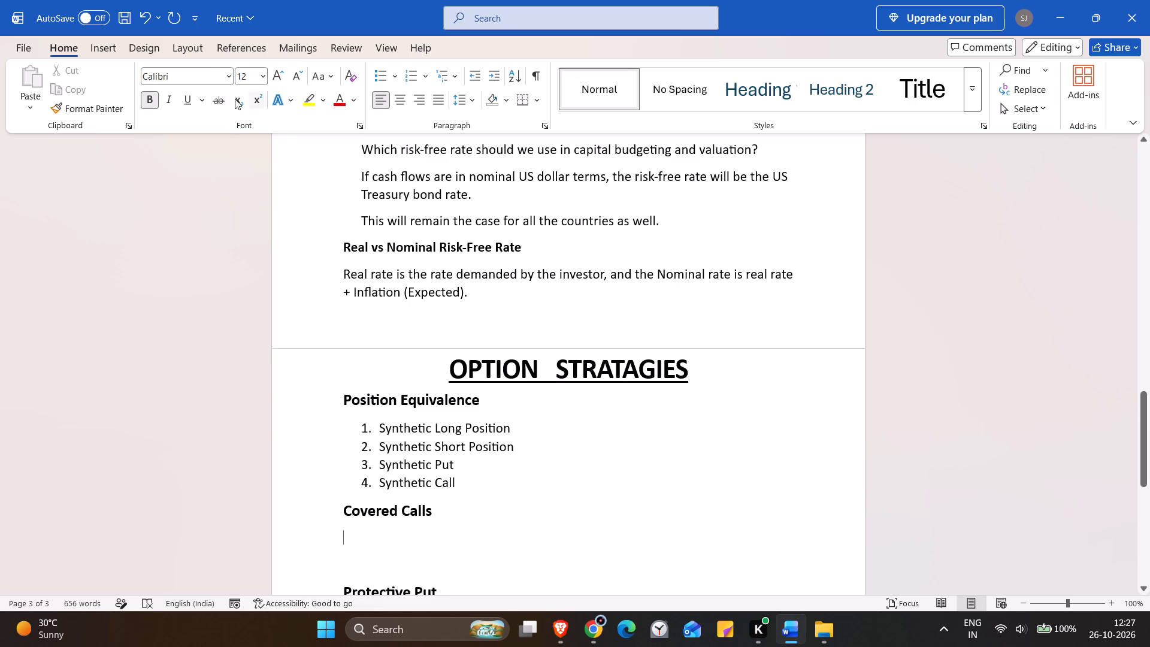
pyautogui.click(142, 98)
pyautogui.write('Covered')
pyautogui.press('space')
pyautogui.write('Ca')
pyautogui.write('ll =')
pyautogui.press('space')
pyautogui.hotkey('alt', 'Tab')
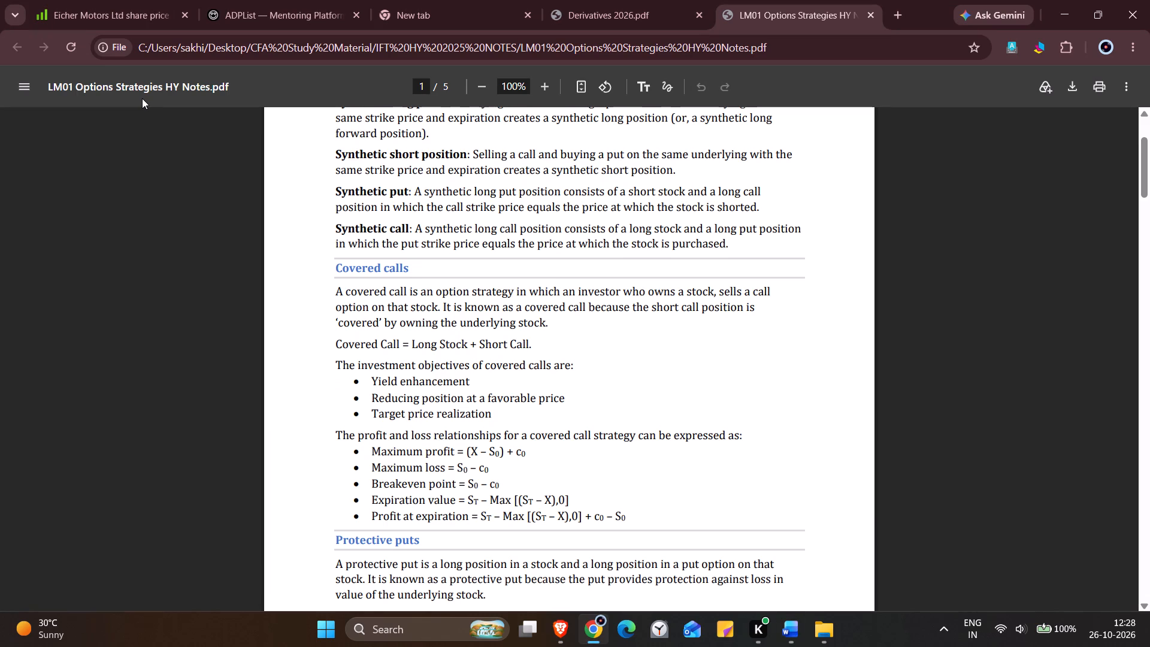
pyautogui.hotkey('alt', 'Tab')
pyautogui.write('Lon')
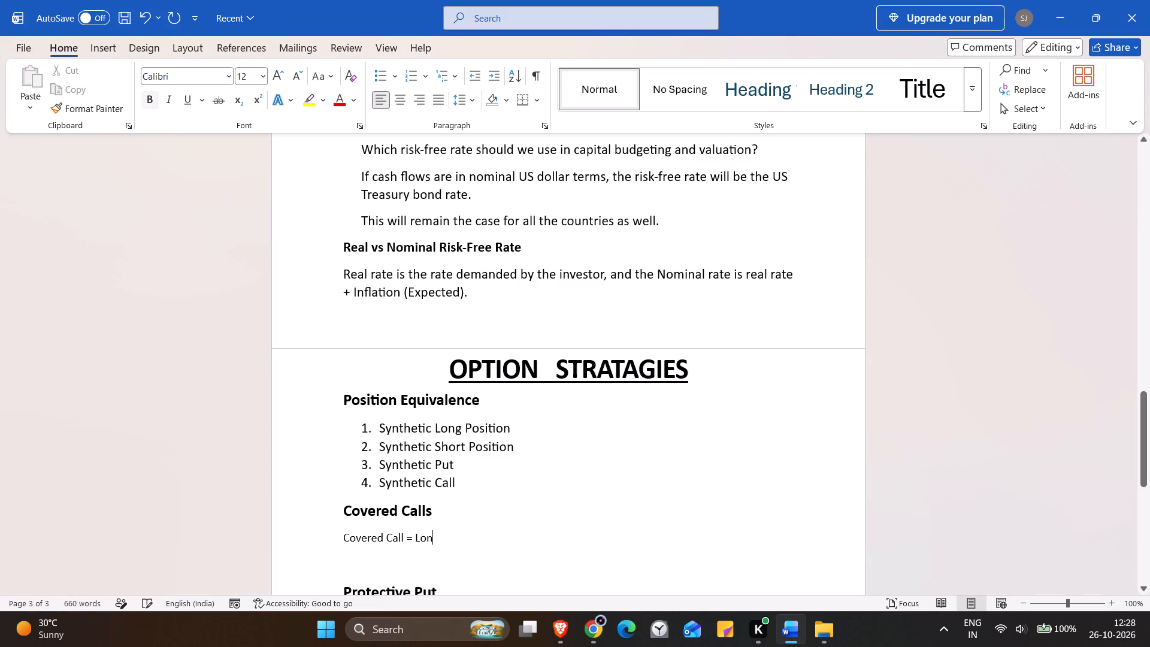
pyautogui.write('g st')
pyautogui.write('ov')
pyautogui.press('BackSpace')
pyautogui.write('ck')
pyautogui.press('space')
pyautogui.write('+')
pyautogui.press('space')
pyautogui.write('Shrt')
pyautogui.press('BackSpace')
pyautogui.press('BackSpace')
pyautogui.write('ort call')
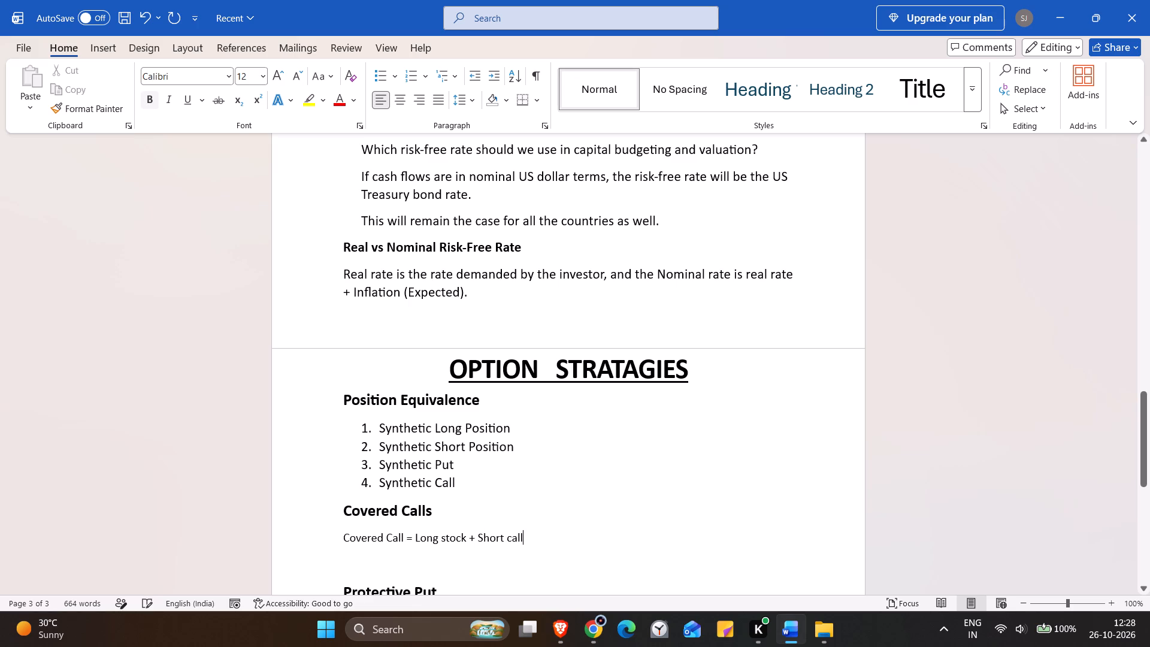
# Set the font size of the whole "Covered Call = Long stock + Short call" line to 14.
pyautogui.hotkey('ctrl', 'shift', 'Left')
pyautogui.hotkey('ctrl', 'shift', 'Left')
pyautogui.hotkey('ctrl', 'shift', 'Left')
pyautogui.hotkey('ctrl', 'shift', 'Left')
pyautogui.hotkey('ctrl', 'shift', 'Left')
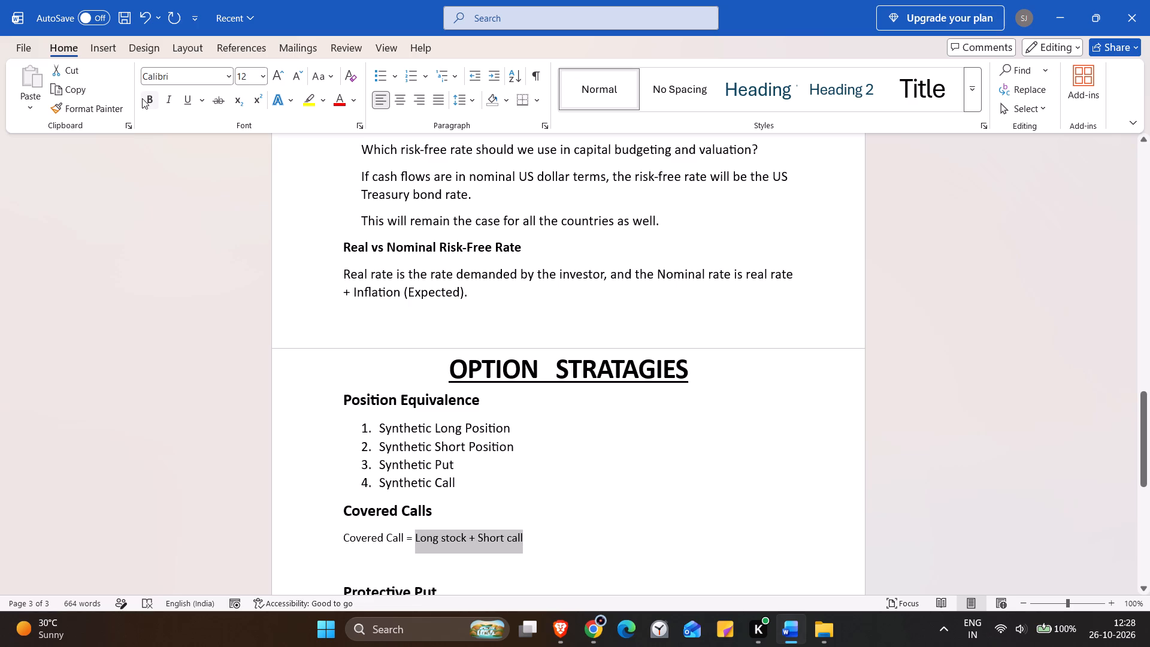
pyautogui.hotkey('ctrl', 'shift', 'Left')
pyautogui.hotkey('ctrl', 'shift', 'Left')
pyautogui.hotkey('ctrl', 'shift', 'Left')
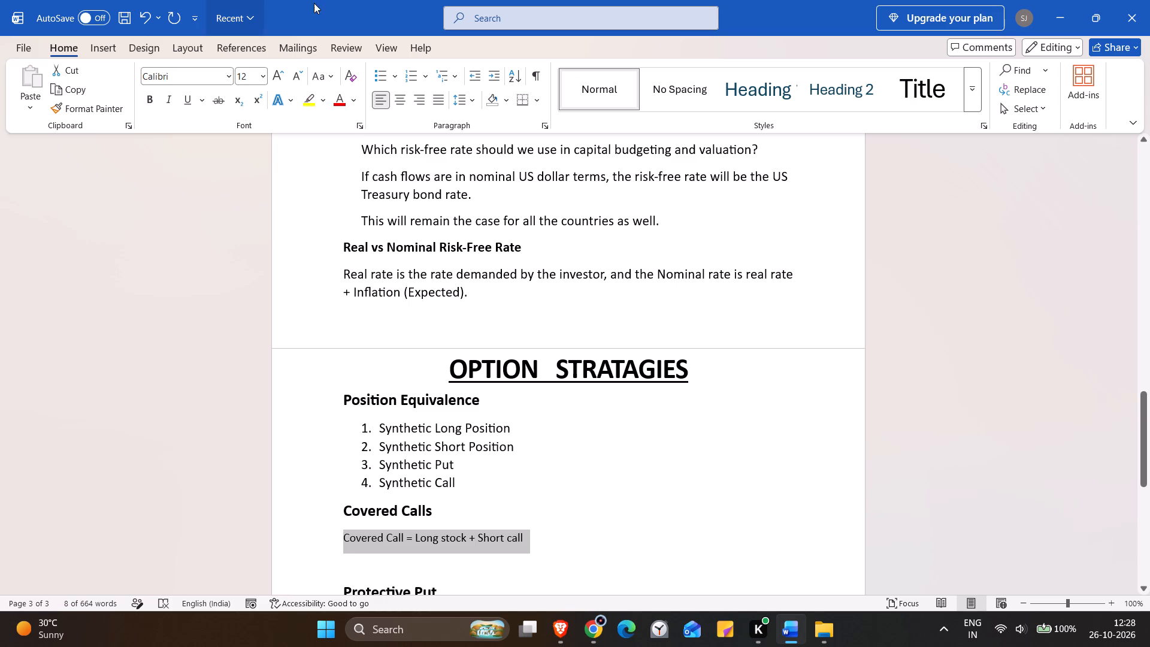
pyautogui.click(261, 84)
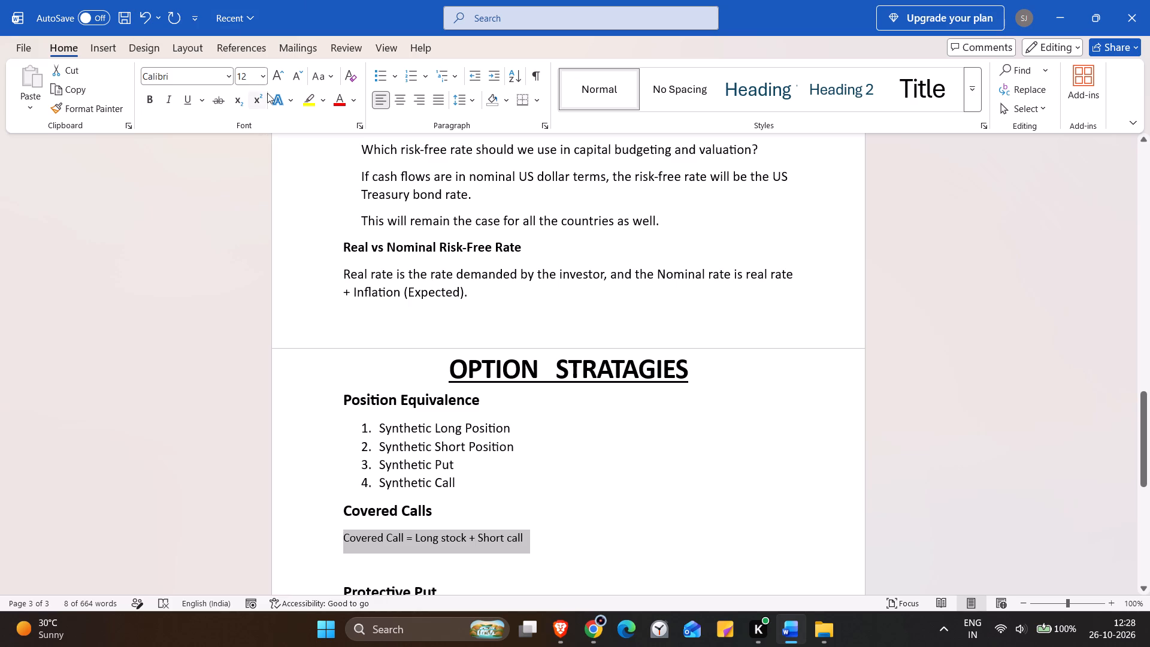
pyautogui.click(264, 83)
pyautogui.click(251, 180)
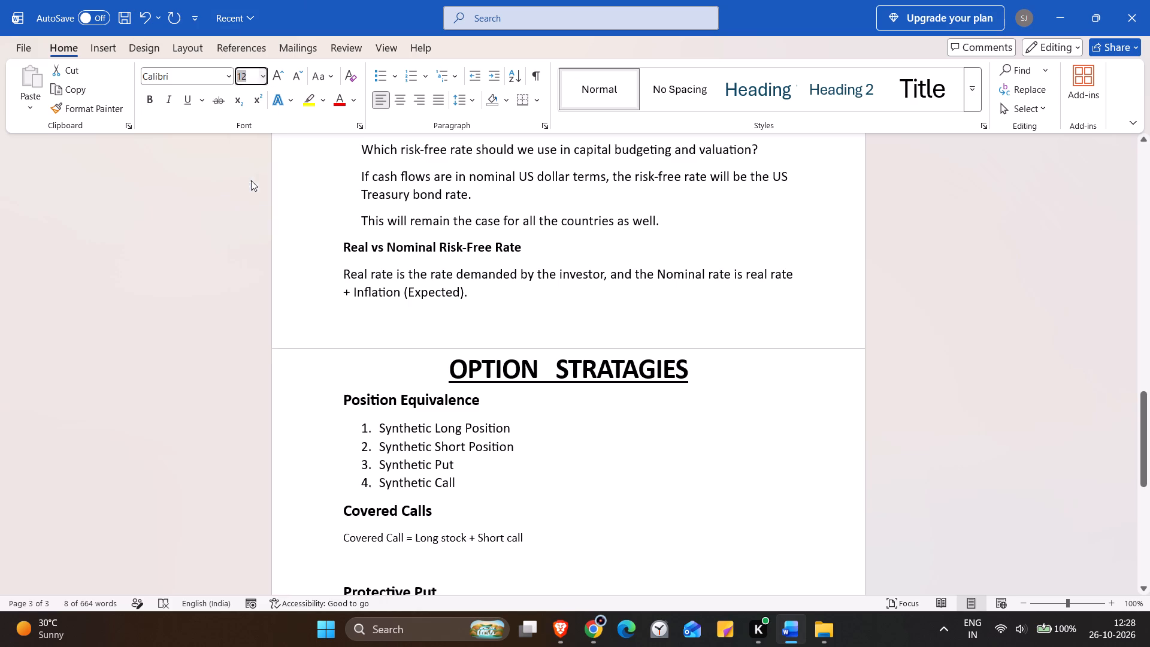
pyautogui.click(569, 529)
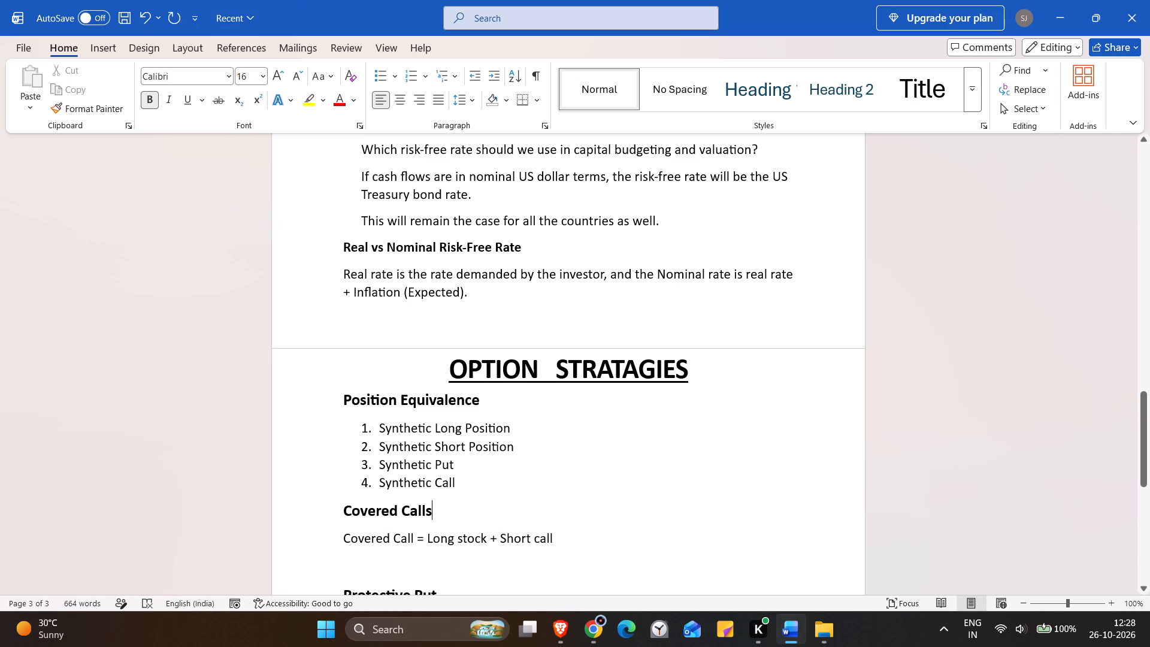
pyautogui.click(562, 542)
# Check the LM01 PDF in Chrome and insert two blank lines under the "Protective Put" heading in the Word notes.
pyautogui.hotkey('alt', 'Tab')
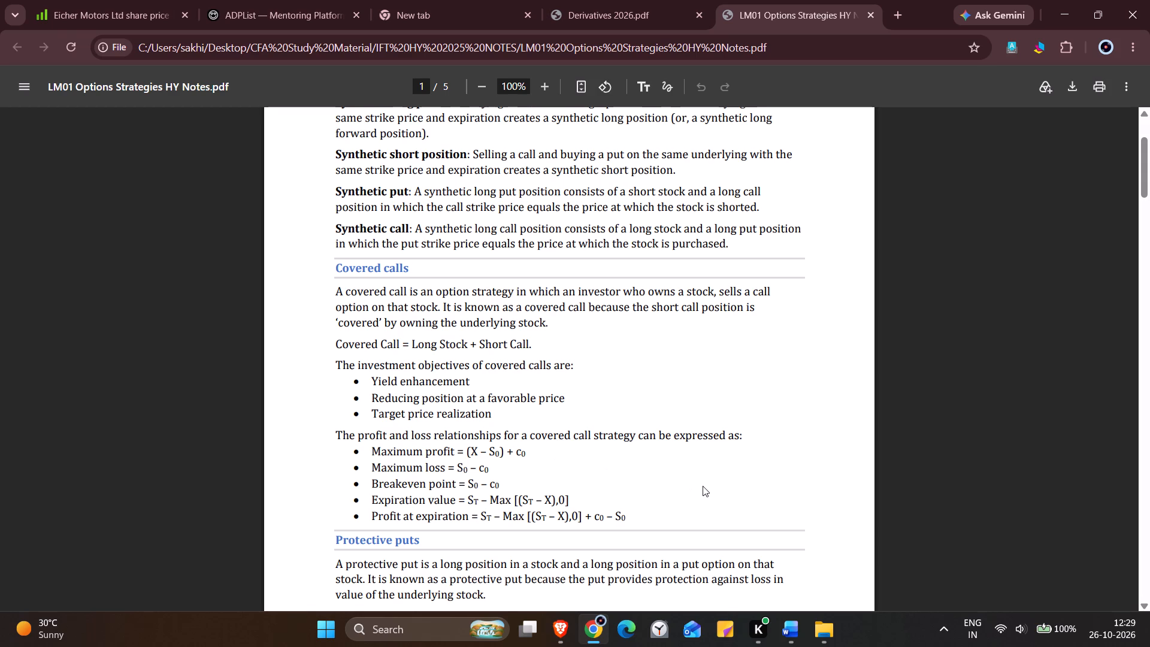
pyautogui.hotkey('alt', 'Tab')
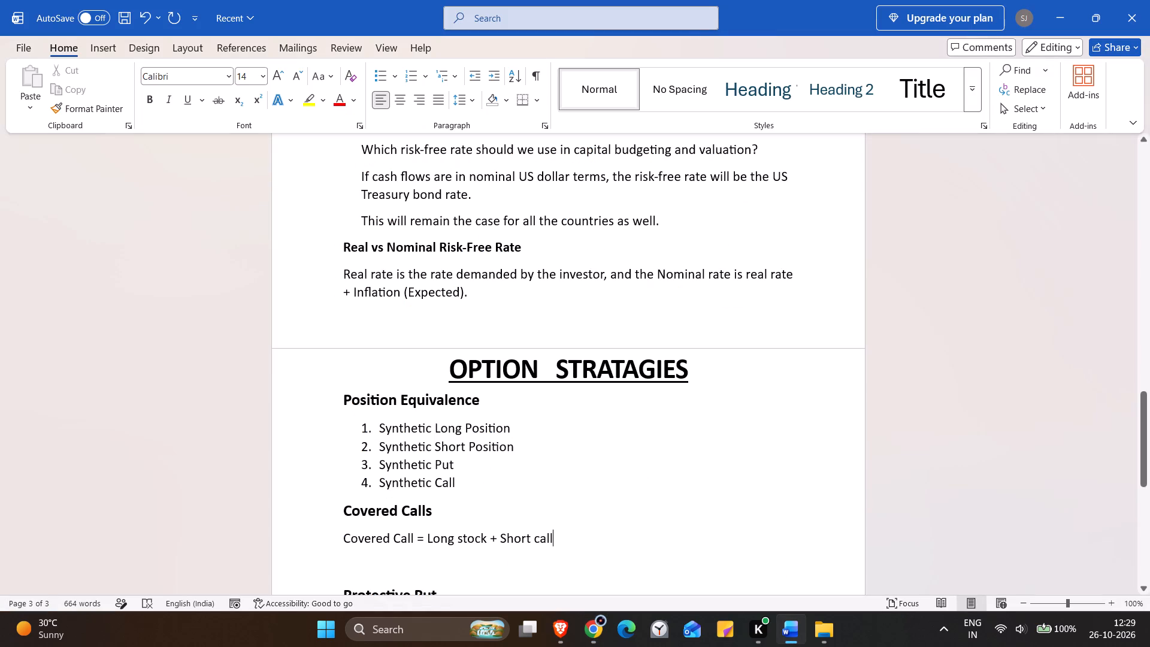
pyautogui.scroll(-1, 574, 541)
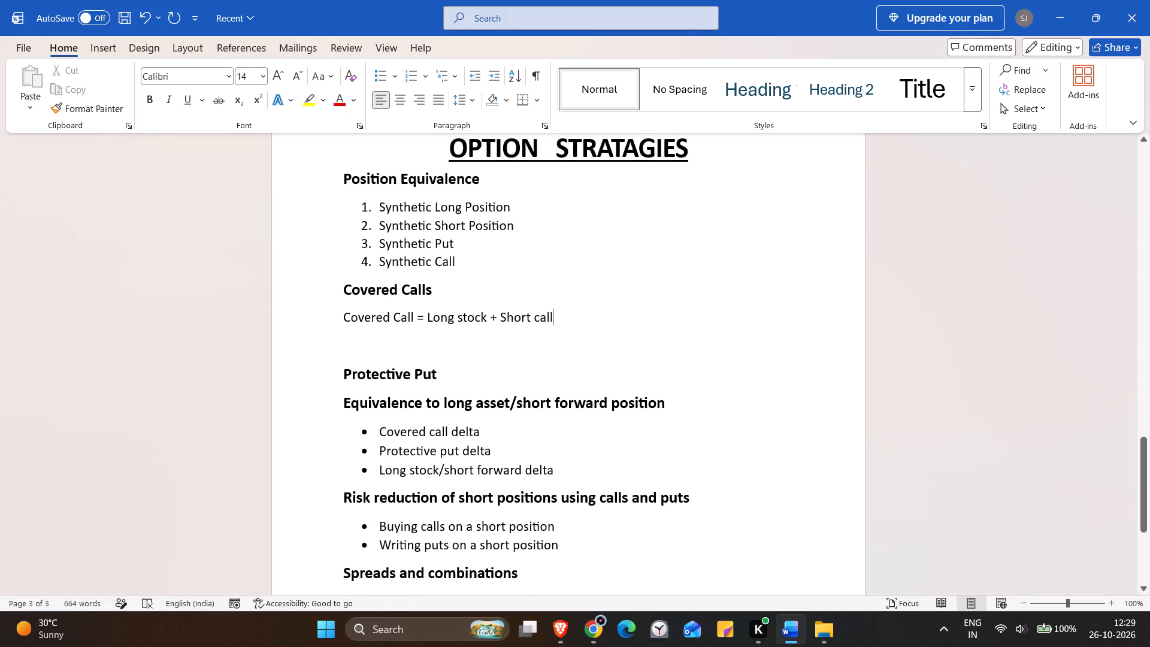
pyautogui.click(355, 358)
pyautogui.click(454, 367)
pyautogui.press('Return')
pyautogui.press('Return')
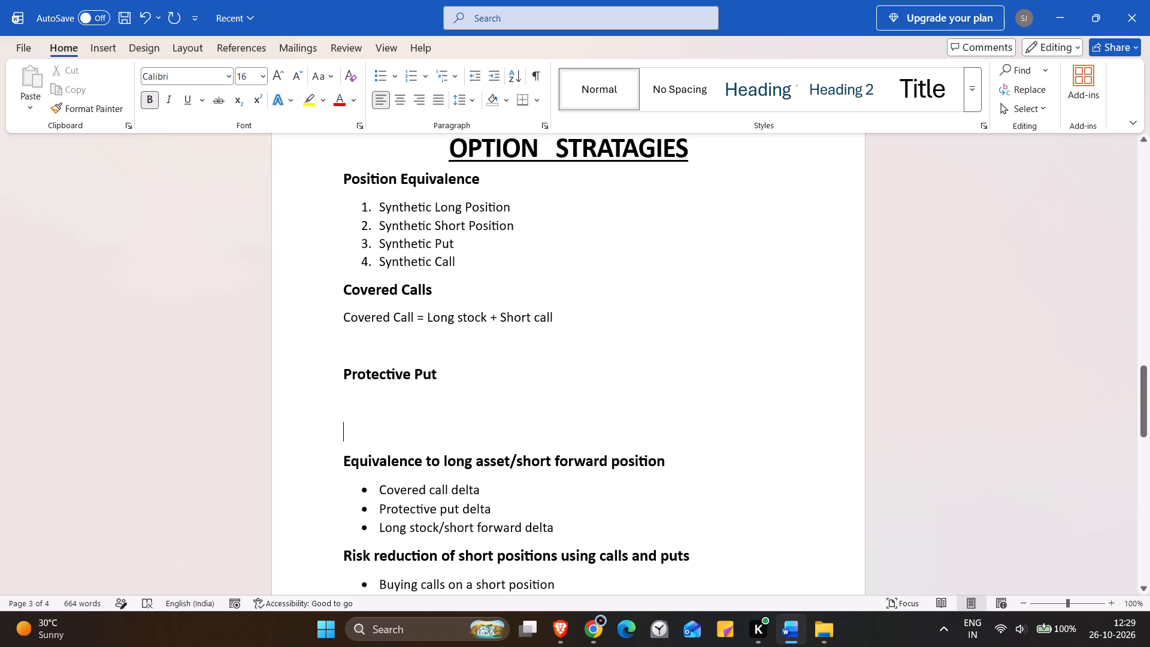
# Set both blank lines under "Protective Put" to non-bold 14 pt text.
pyautogui.click(293, 75)
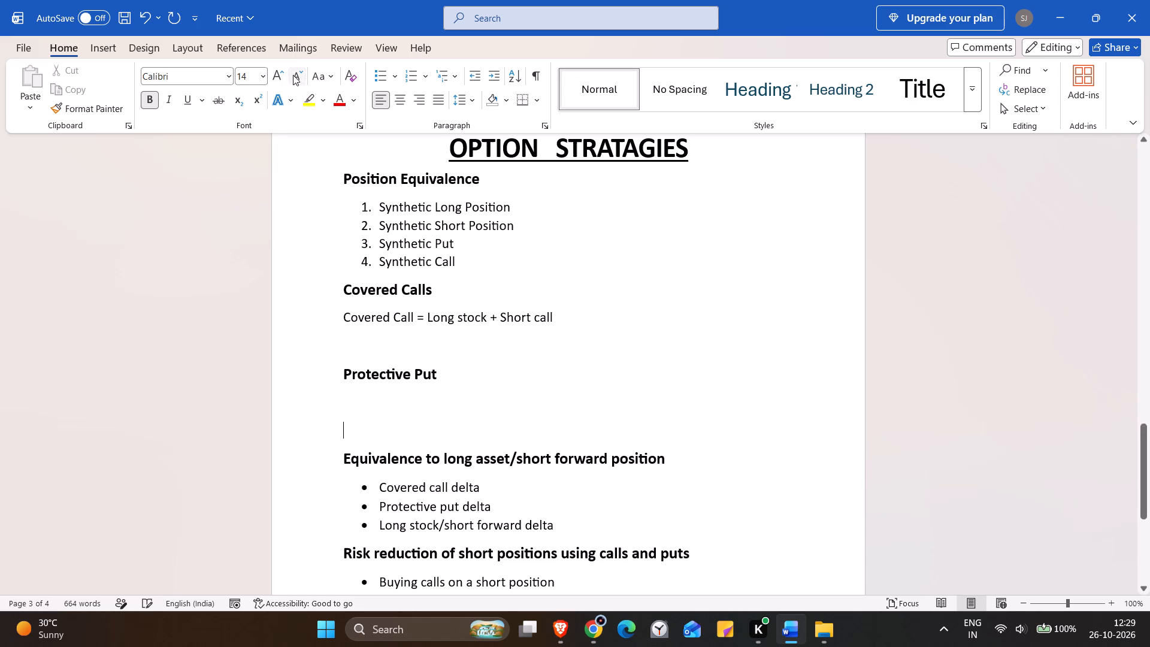
pyautogui.click(149, 101)
pyautogui.click(344, 389)
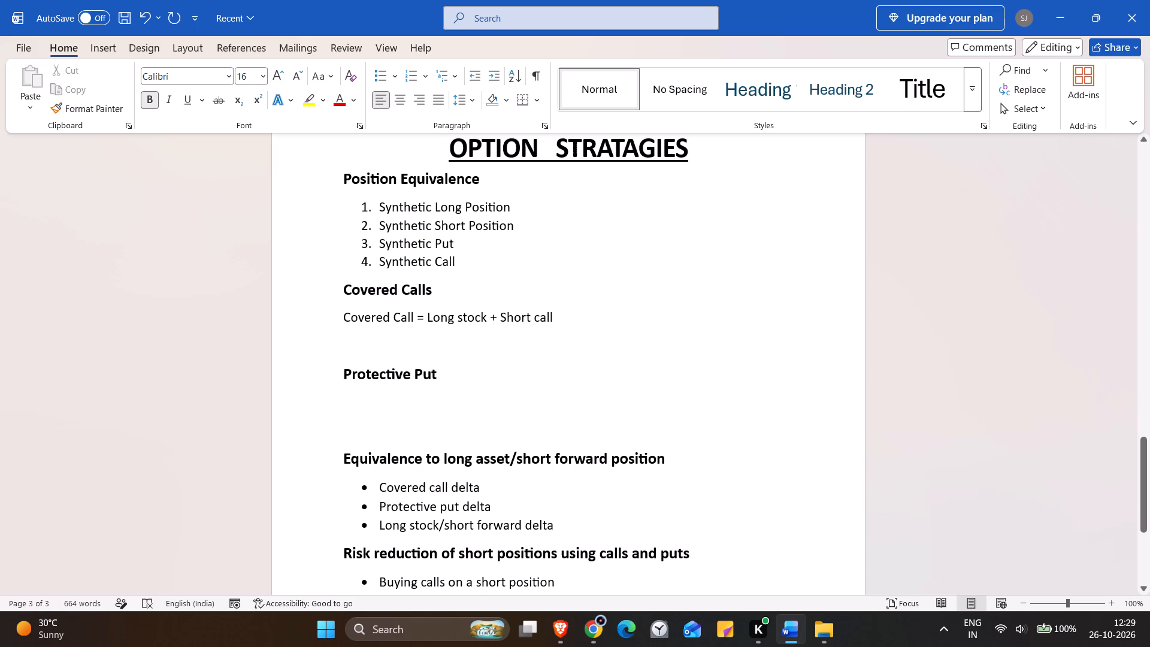
pyautogui.press('Down')
pyautogui.hotkey('ctrl', 'b')
pyautogui.click(298, 75)
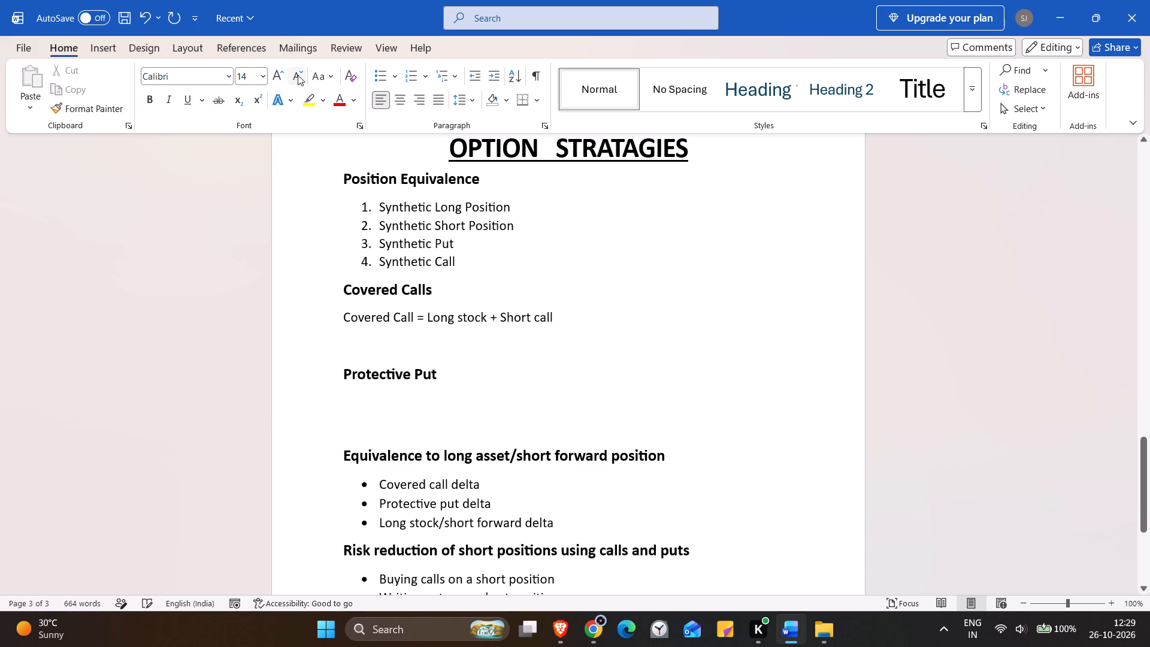
# Consult the protective puts section of the LM01 PDF in Chrome and enter "Protective Put = Long stock + Long put" under "Protective Put" in Word.
pyautogui.hotkey('alt', 'Tab')
pyautogui.scroll(-2, 507, 356)
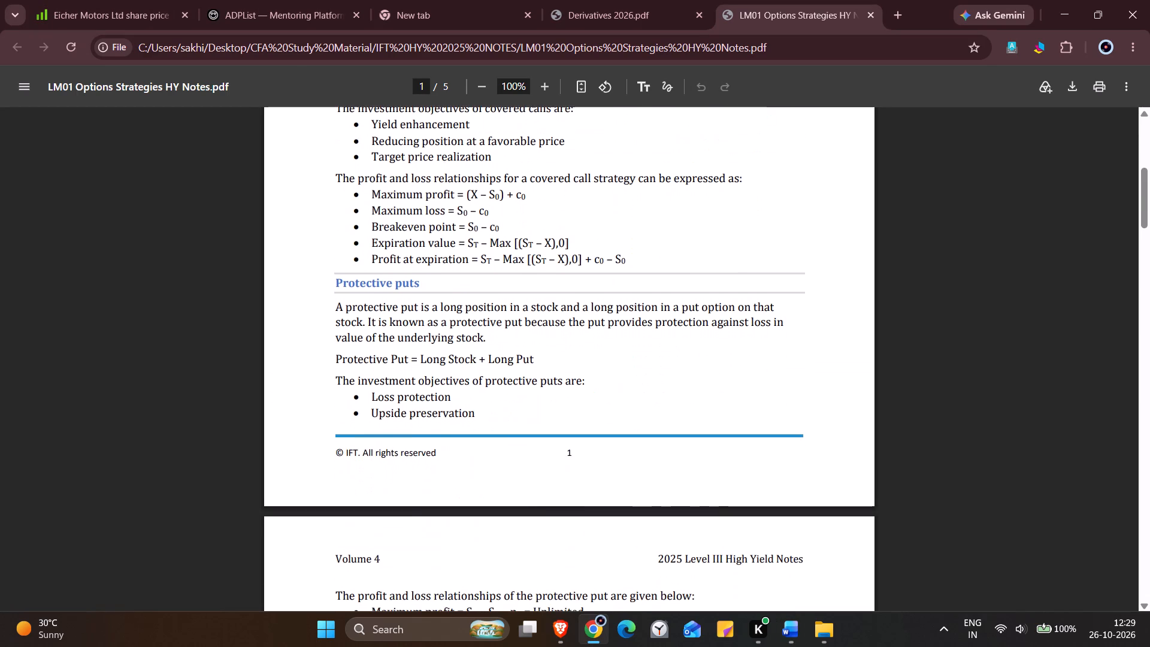
pyautogui.scroll(-1, 507, 356)
pyautogui.hotkey('alt', 'Tab')
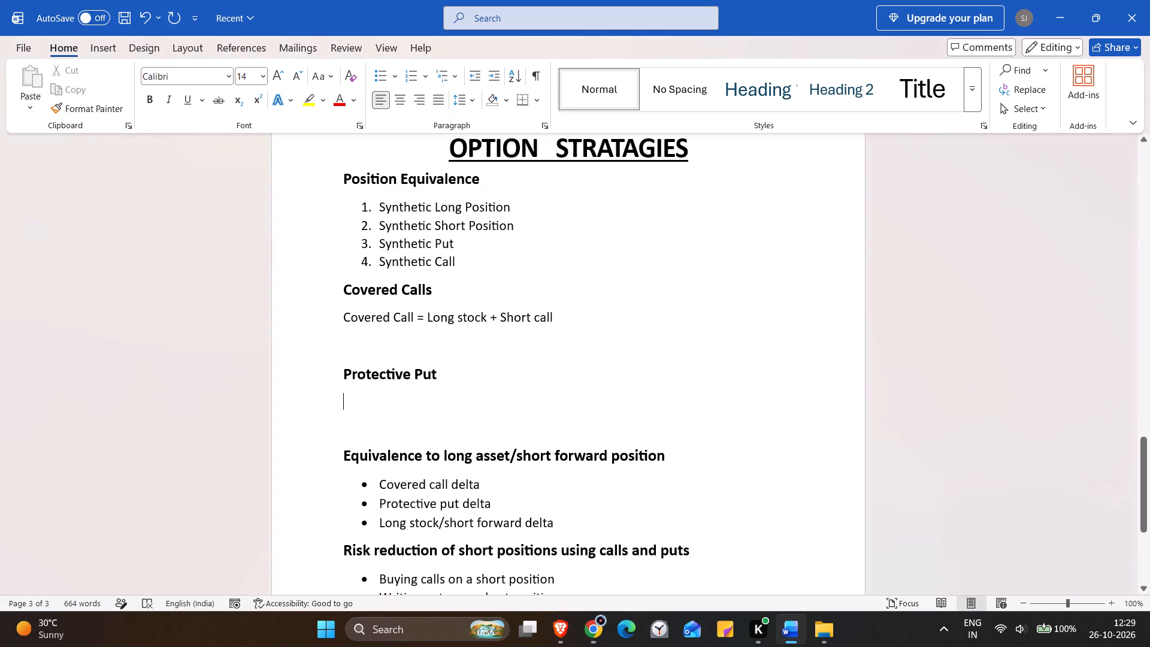
pyautogui.write('Protective')
pyautogui.press('space')
pyautogui.write('Put =')
pyautogui.press('space')
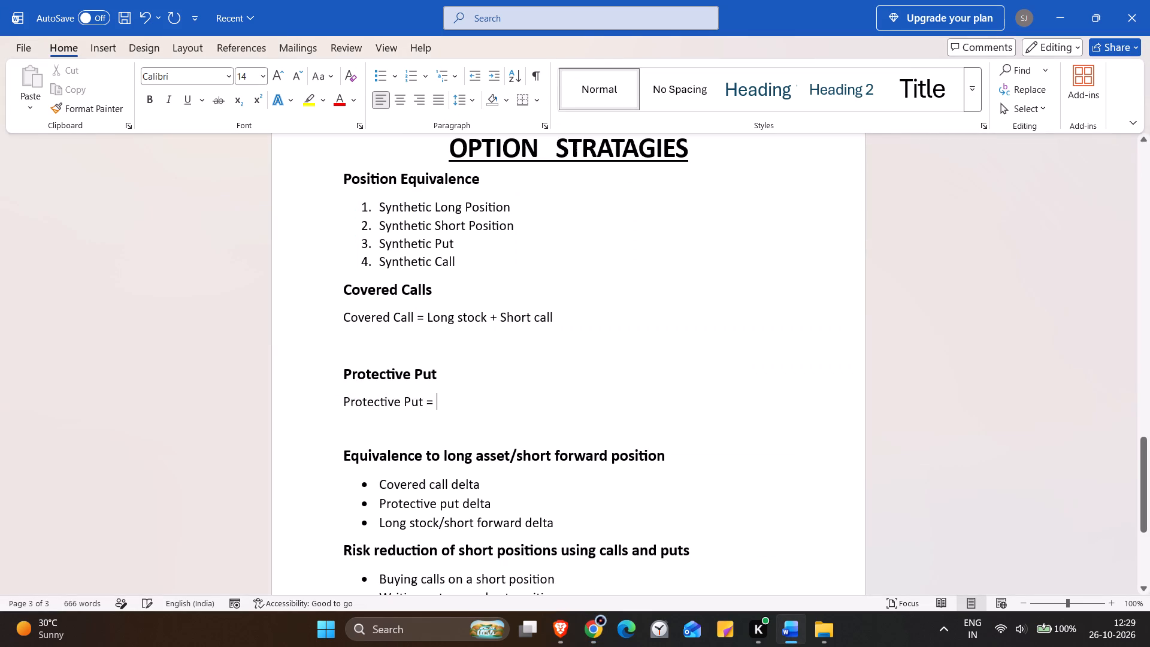
pyautogui.hotkey('alt', 'Tab')
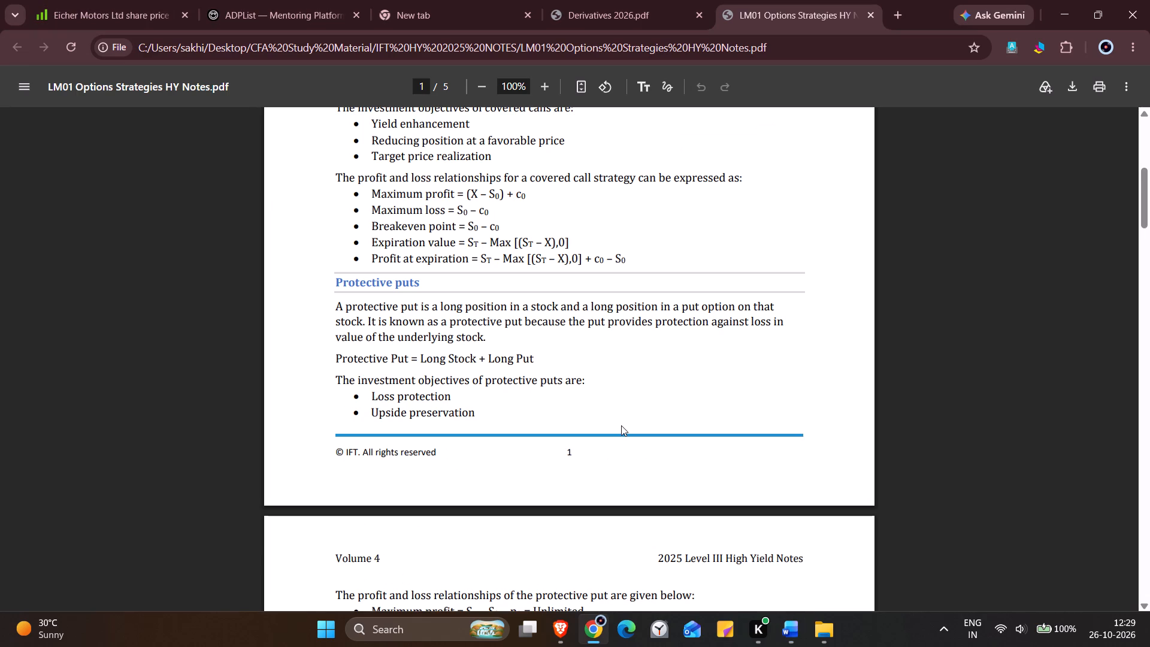
pyautogui.hotkey('alt', 'Tab')
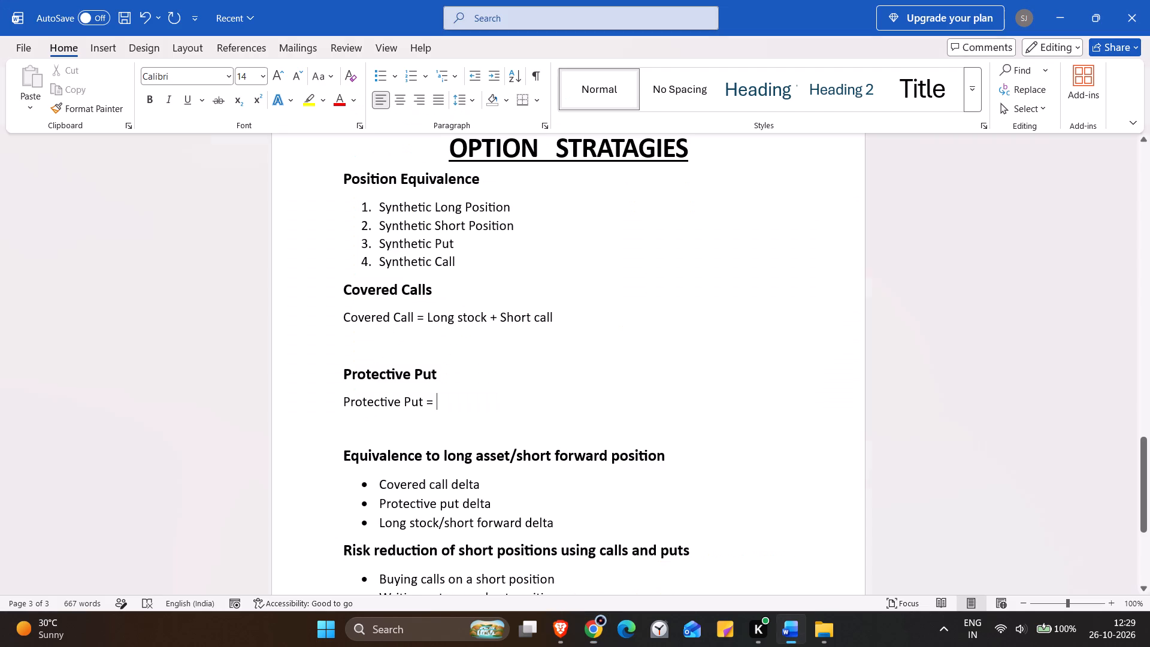
pyautogui.write('Long')
pyautogui.press('space')
pyautogui.write('stock')
pyautogui.press('space')
pyautogui.write('+')
pyautogui.press('space')
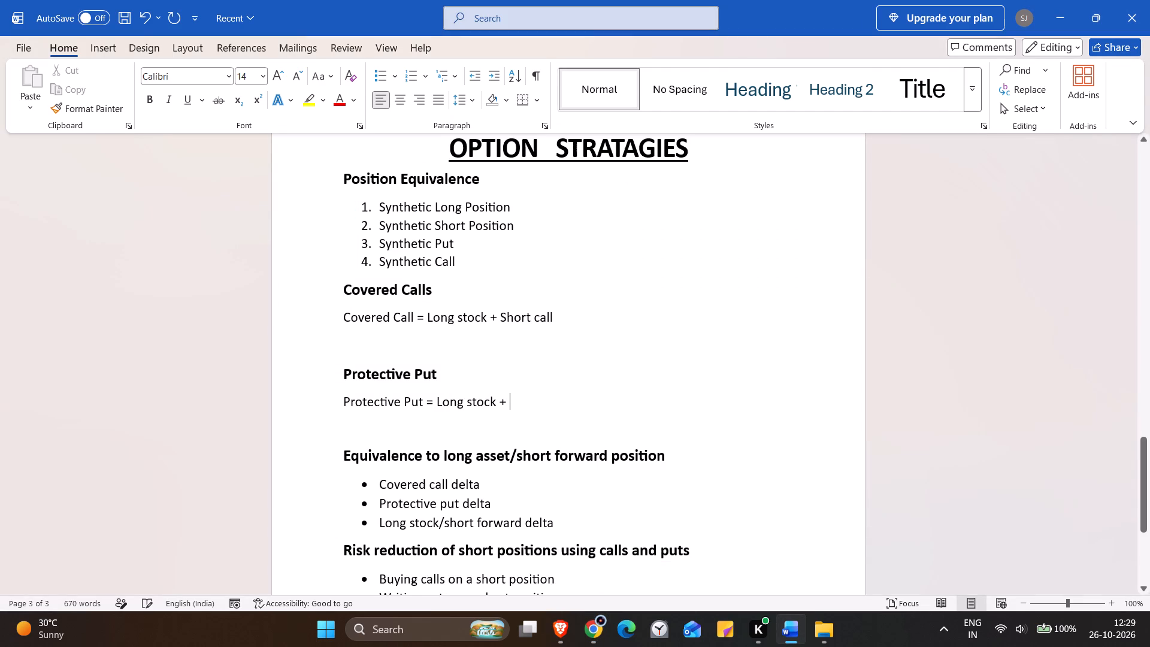
pyautogui.write('Long')
pyautogui.press('space')
pyautogui.write('put')
# Consult the position equivalencies in the LM01 PDF in Chrome and append "– Long call + Short put" to "Synthetic Long Position" in the Word notes.
pyautogui.scroll(-1, 621, 425)
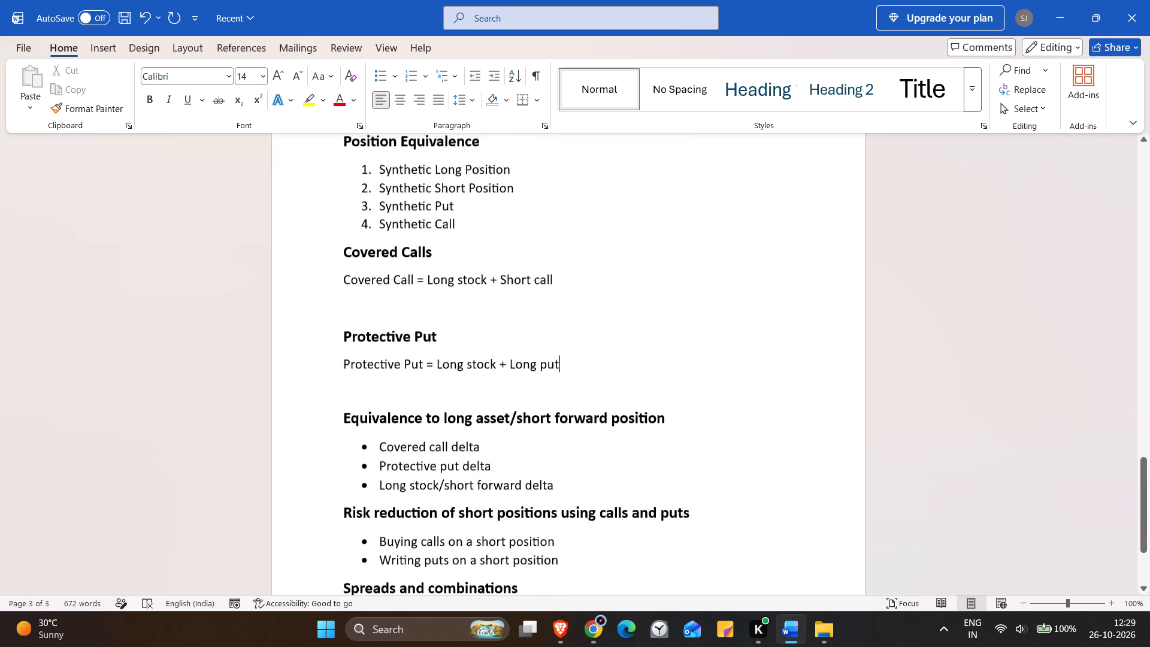
pyautogui.scroll(-2, 621, 425)
pyautogui.hotkey('alt', 'Tab')
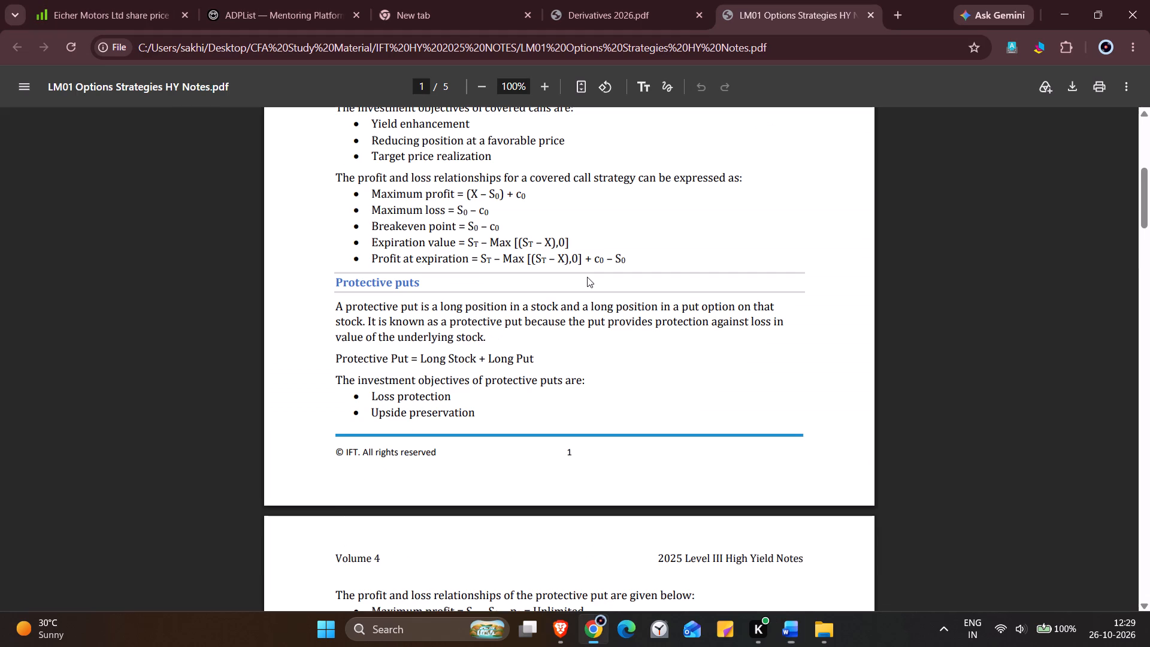
pyautogui.scroll(7, 587, 277)
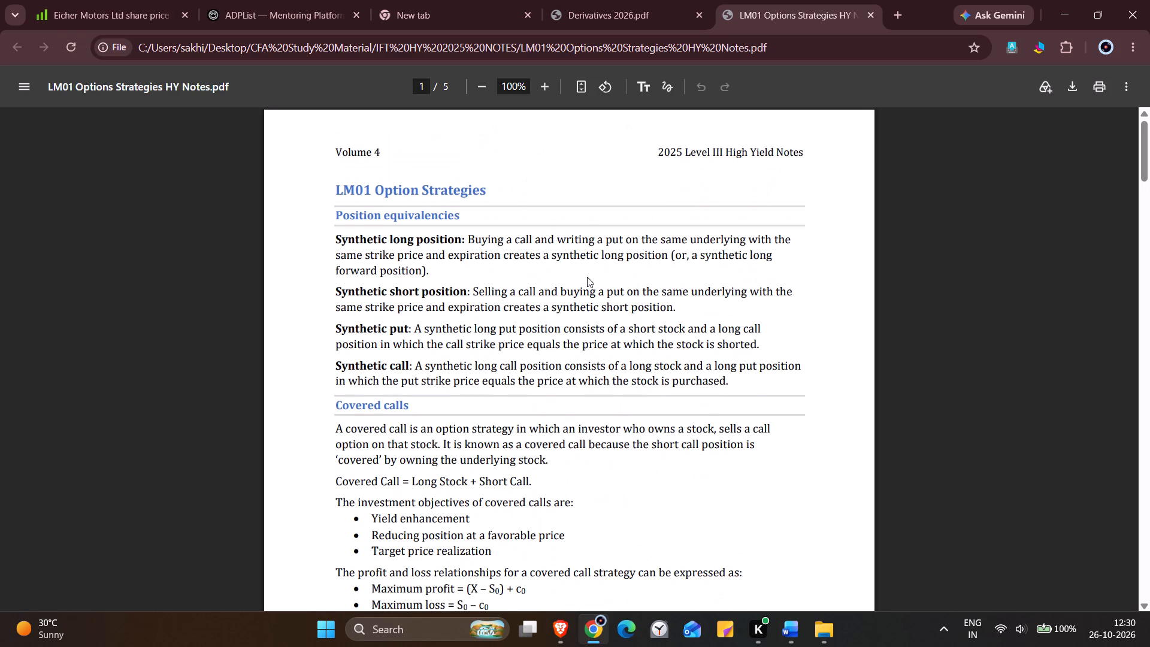
pyautogui.hotkey('alt', 'Tab')
pyautogui.hotkey('alt', 'Tab')
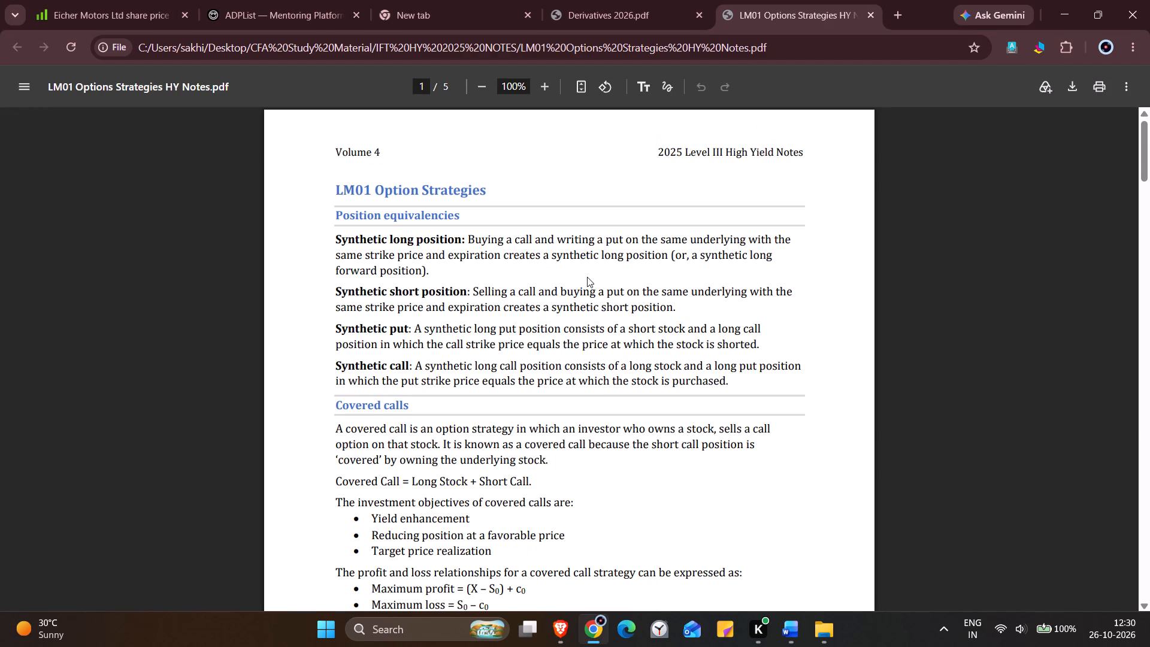
pyautogui.hotkey('alt', 'Tab')
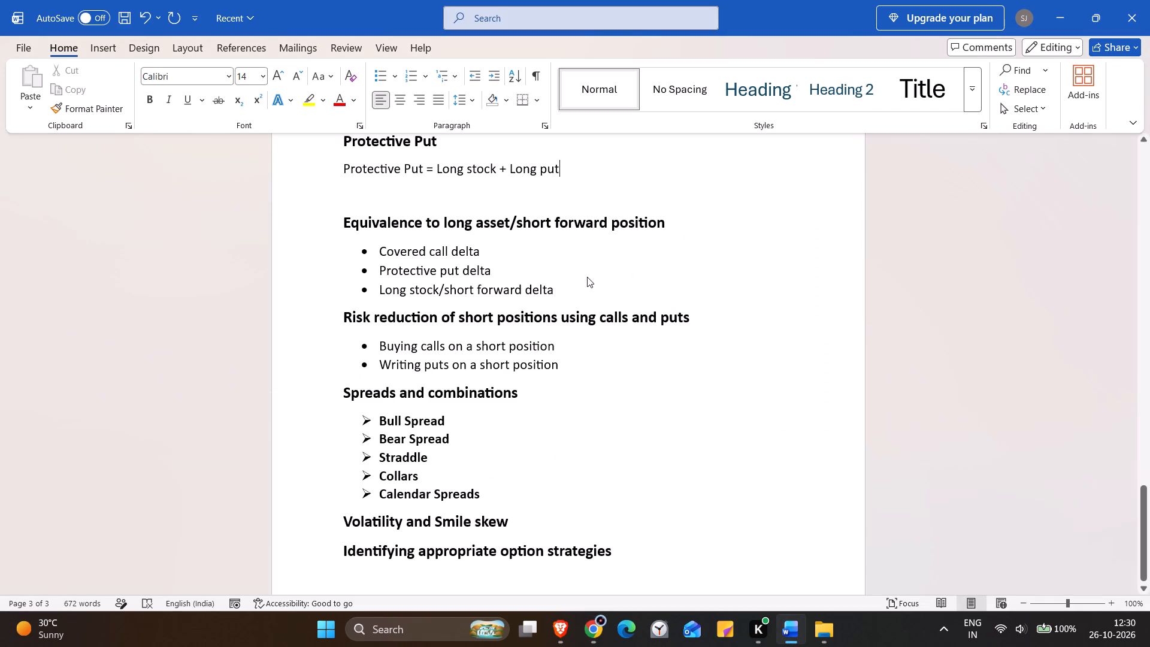
pyautogui.scroll(2, 565, 242)
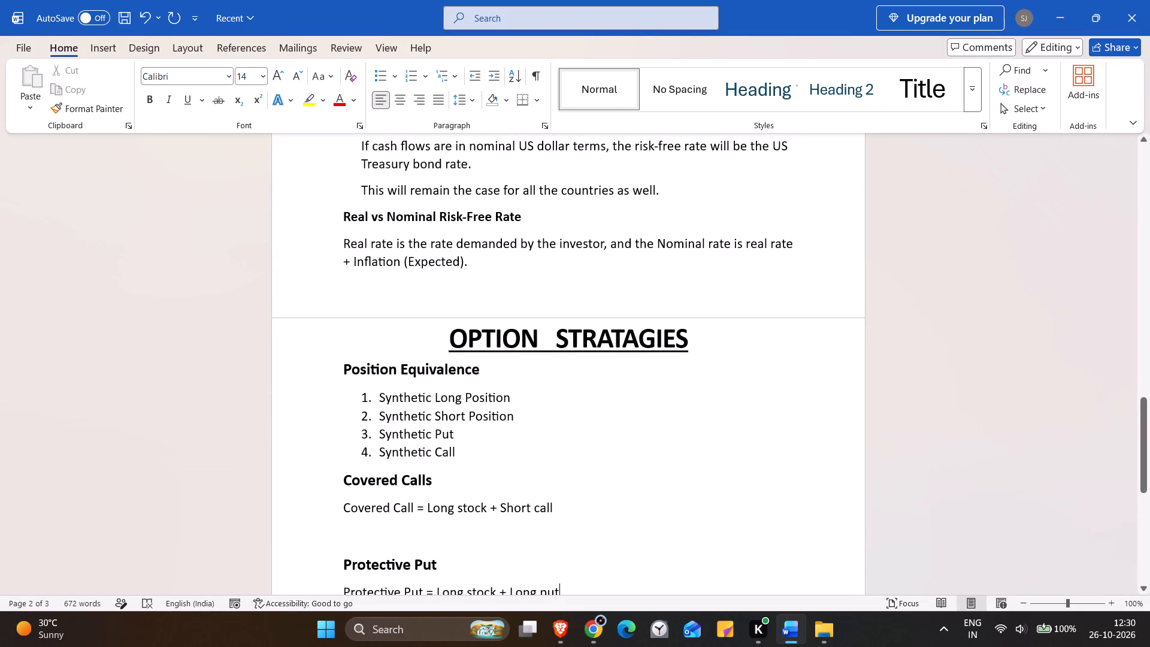
pyautogui.click(525, 402)
pyautogui.press('space')
pyautogui.write('-')
pyautogui.press('space')
pyautogui.write('Long call')
pyautogui.press('space')
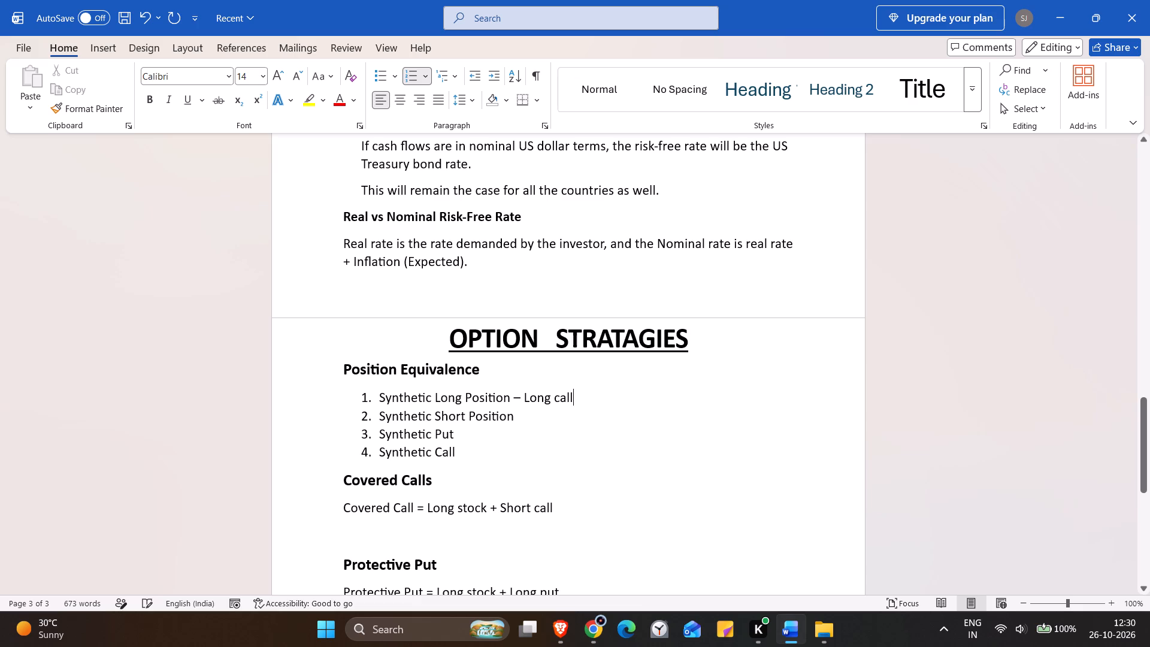
pyautogui.write('+ Short P')
pyautogui.press('BackSpace')
pyautogui.press('p')
pyautogui.write('ur')
pyautogui.press('BackSpace')
pyautogui.press('t')
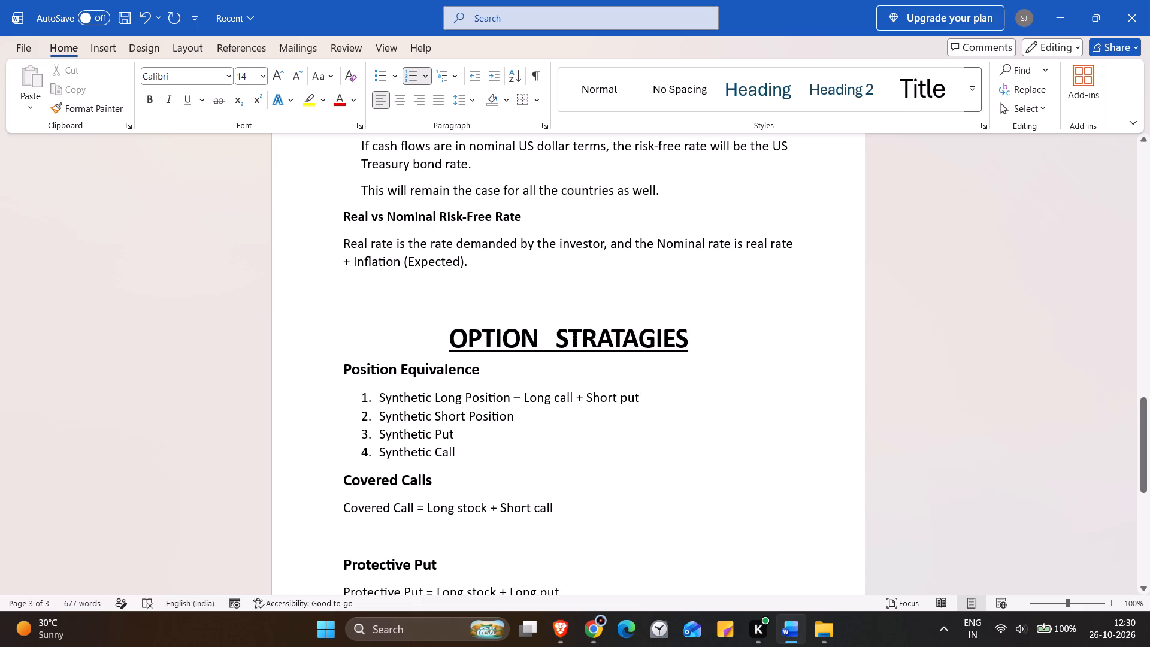
# Save the Recent Word notes.
pyautogui.click(522, 416)
pyautogui.hotkey('ctrl', 's')
# Consult the position equivalencies in the LM01 PDF in Chrome and append "(Same Underlying, Strike price, and Expiration)" to "Synthetic Long Position" in the Word notes.
pyautogui.hotkey('alt', 'Tab')
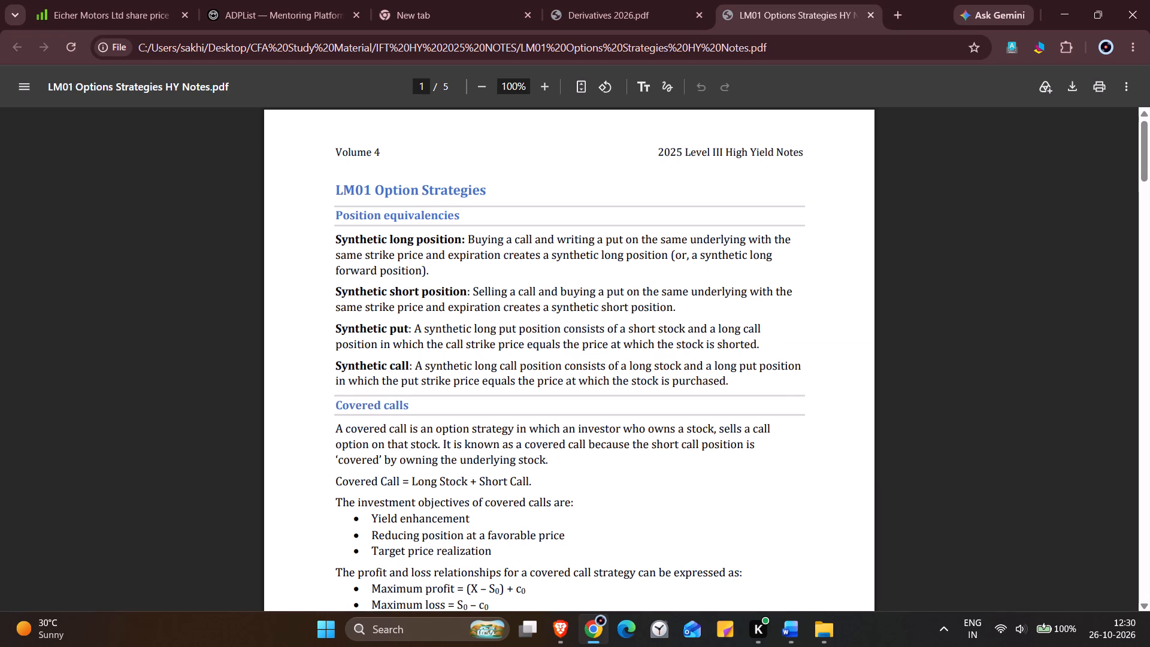
pyautogui.hotkey('alt', 'Tab')
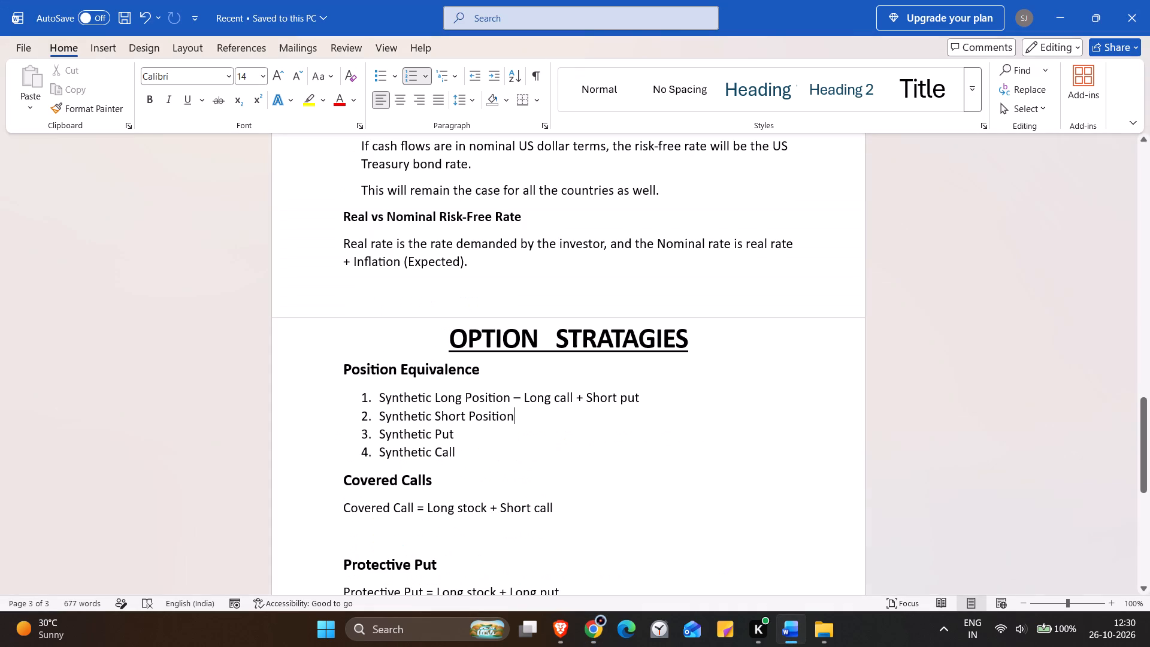
pyautogui.hotkey('alt', 'Tab')
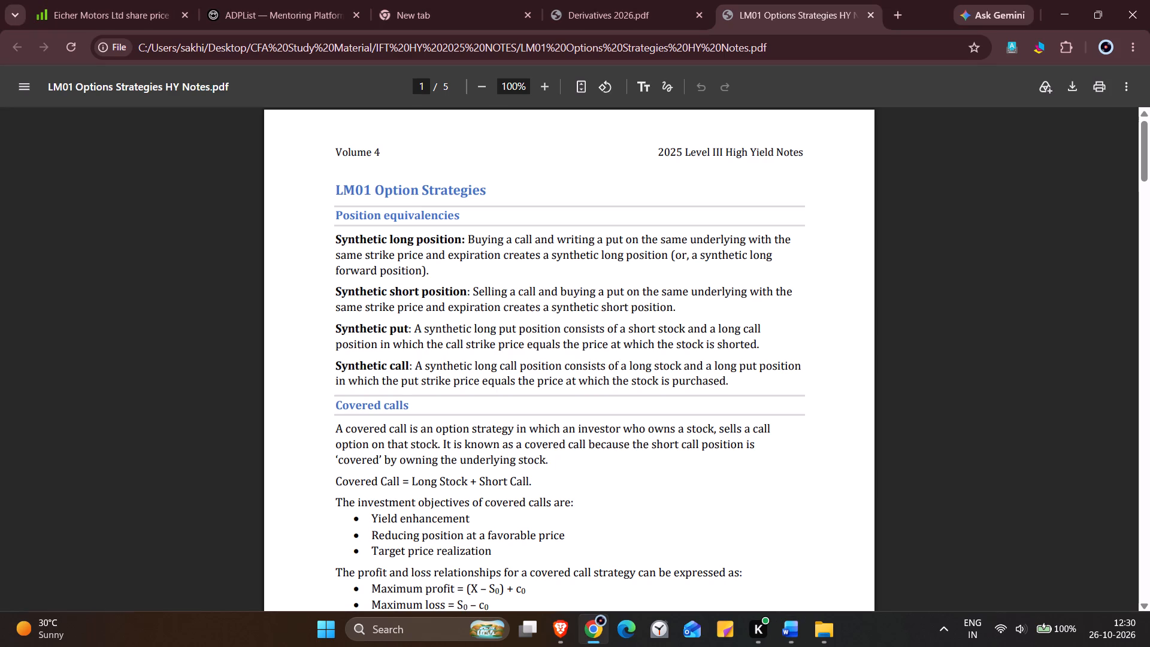
pyautogui.hotkey('alt', 'Tab')
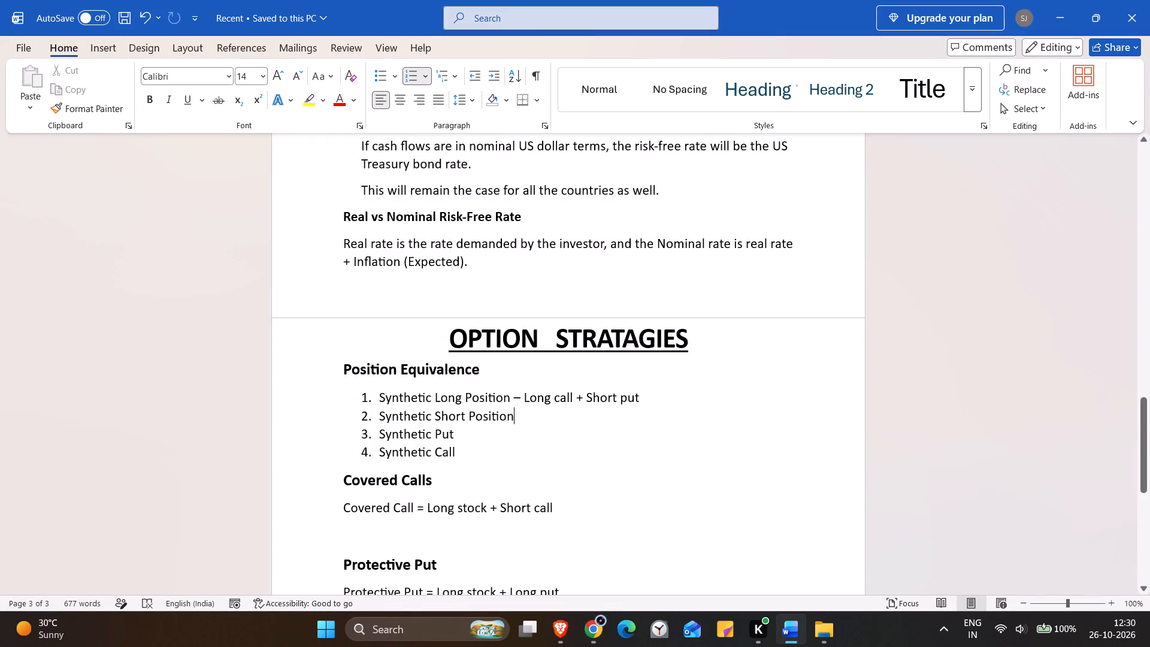
pyautogui.click(642, 401)
pyautogui.press('space')
pyautogui.hotkey('shift', '(')
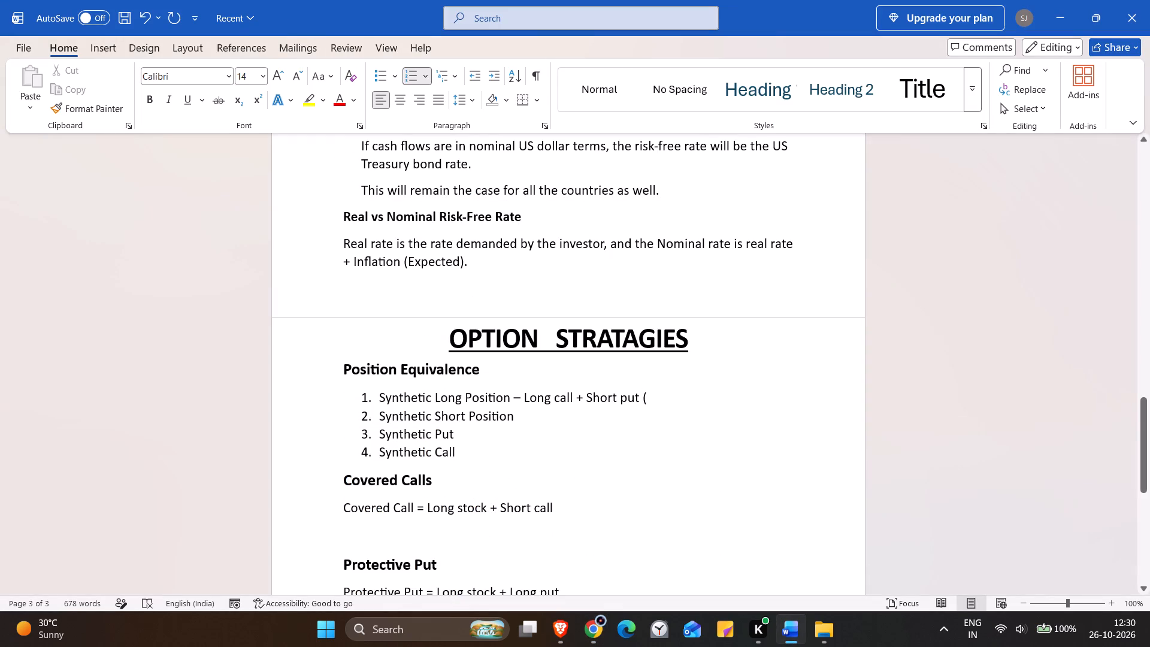
pyautogui.write('Same')
pyautogui.press('space')
pyautogui.hotkey('shift', 'u')
pyautogui.write('nderl')
pyautogui.write('ying,')
pyautogui.hotkey('alt', 'Tab')
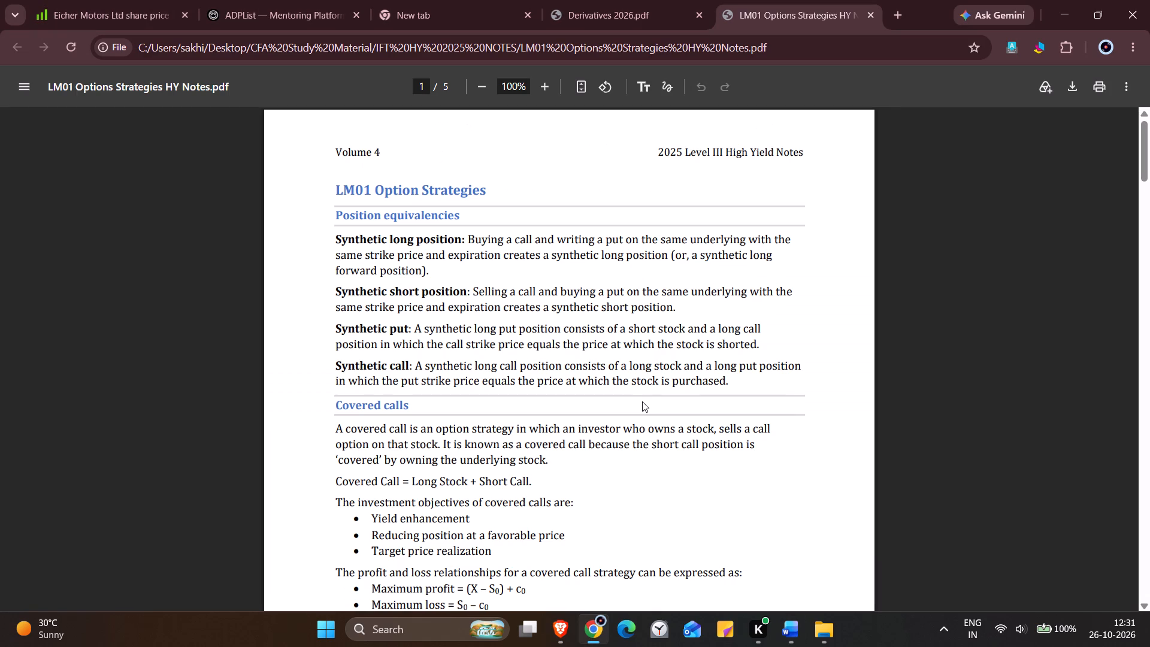
pyautogui.hotkey('alt', 'Tab')
pyautogui.press('space')
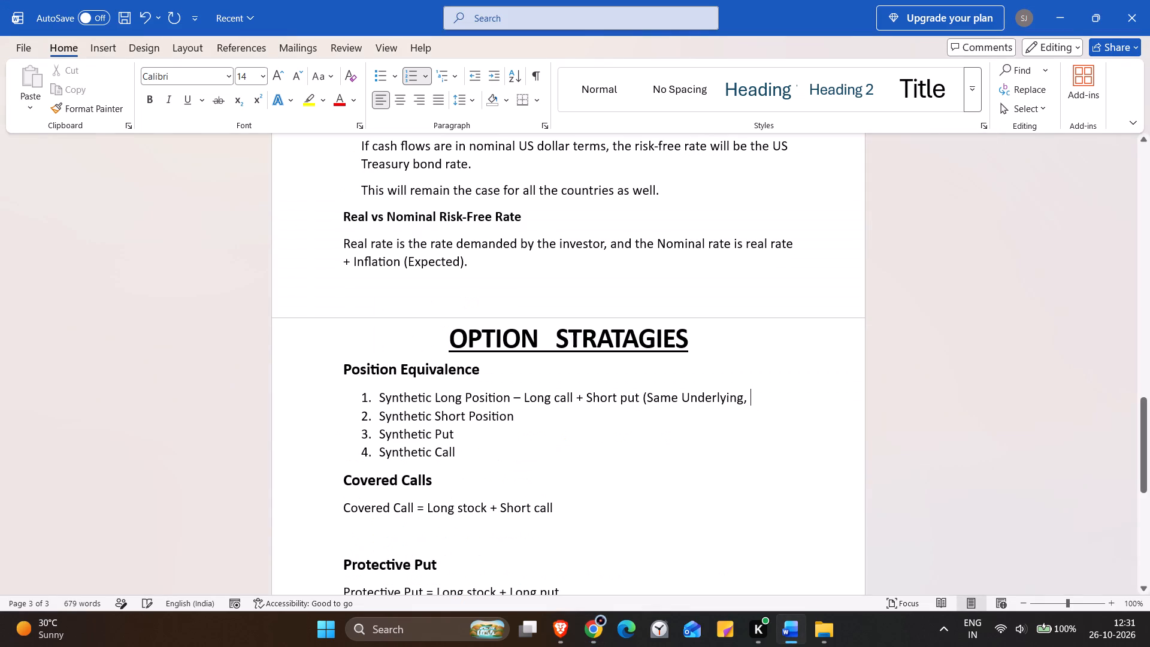
pyautogui.write('Sti')
pyautogui.press('BackSpace')
pyautogui.write('rike priv')
pyautogui.press('BackSpace')
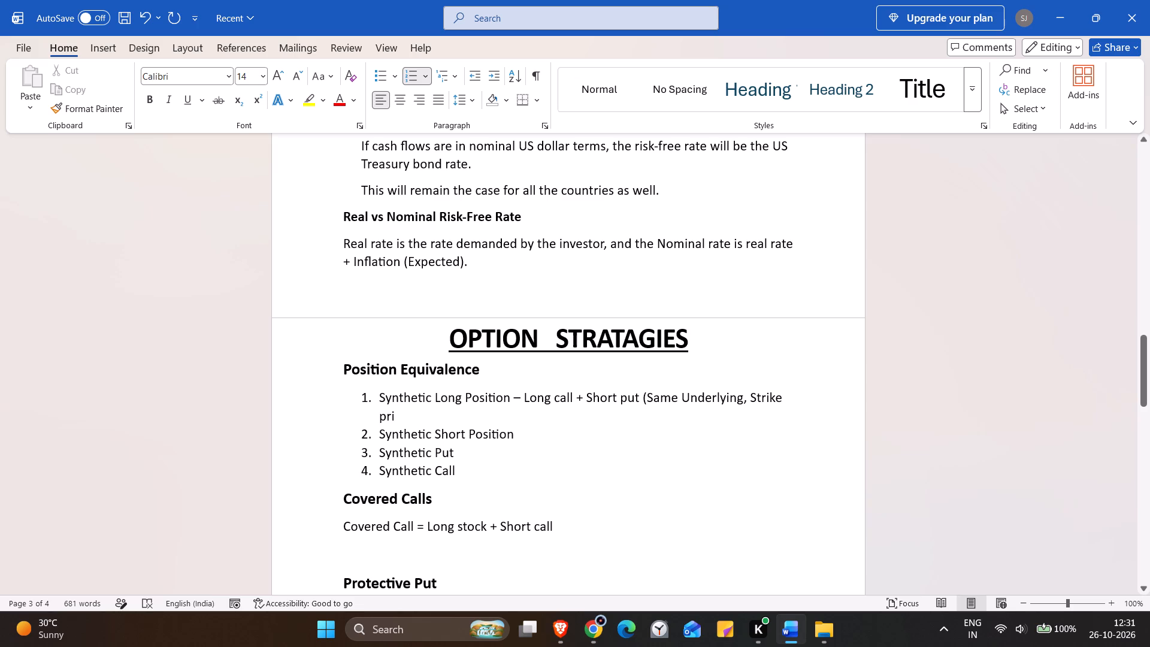
pyautogui.write('ce')
pyautogui.write(', and')
pyautogui.press('space')
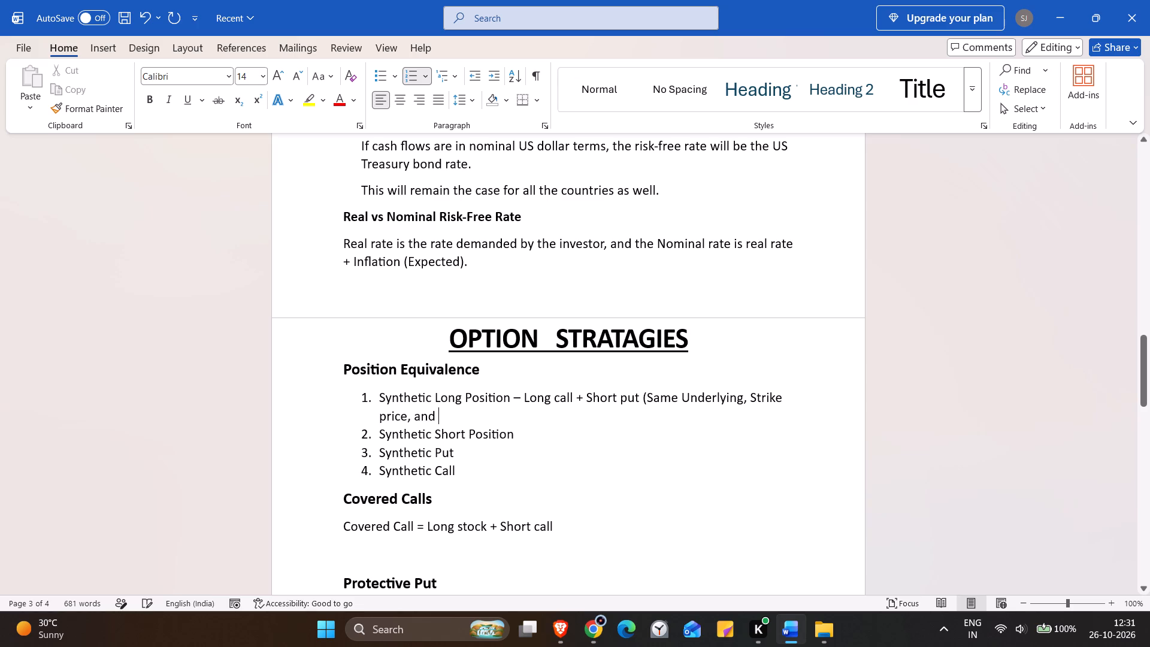
pyautogui.hotkey('shift', 'e')
pyautogui.write('xpiration')
pyautogui.hotkey('shift', ')')
# Change "Expiration" to "Expiry" in the parenthetical note of the "Synthetic Long Position" item.
pyautogui.press('Left')
pyautogui.press('BackSpace')
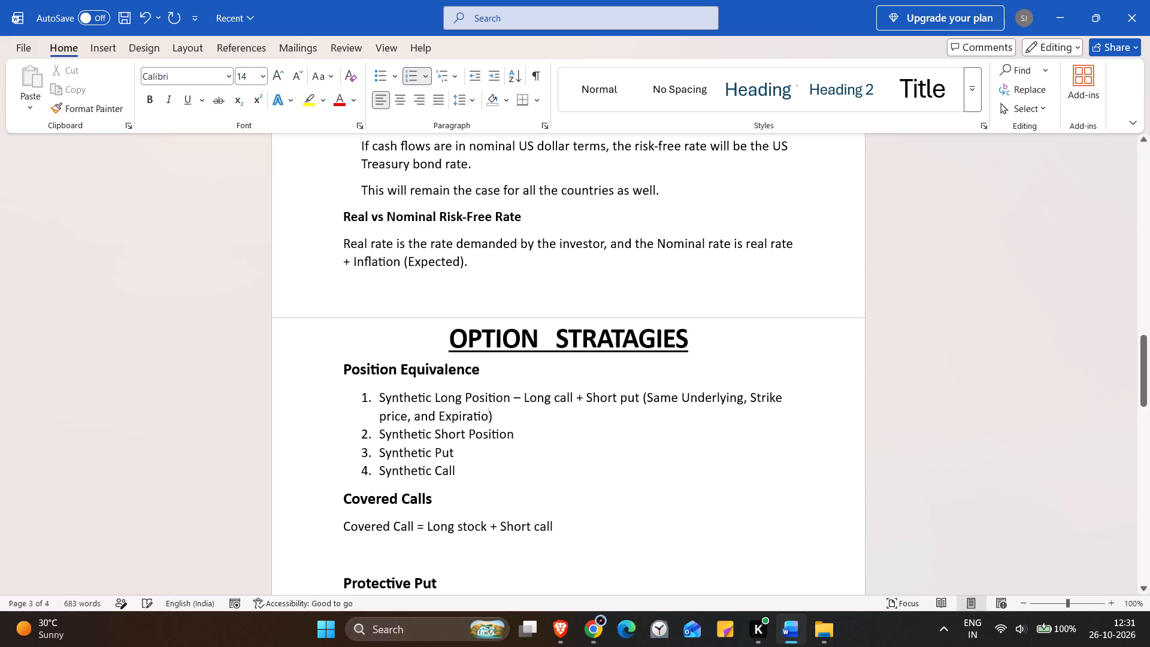
pyautogui.press('BackSpace')
pyautogui.press('BackSpace')
pyautogui.press('BackSpace')
pyautogui.press('BackSpace')
pyautogui.press('y')
pyautogui.press('Right')
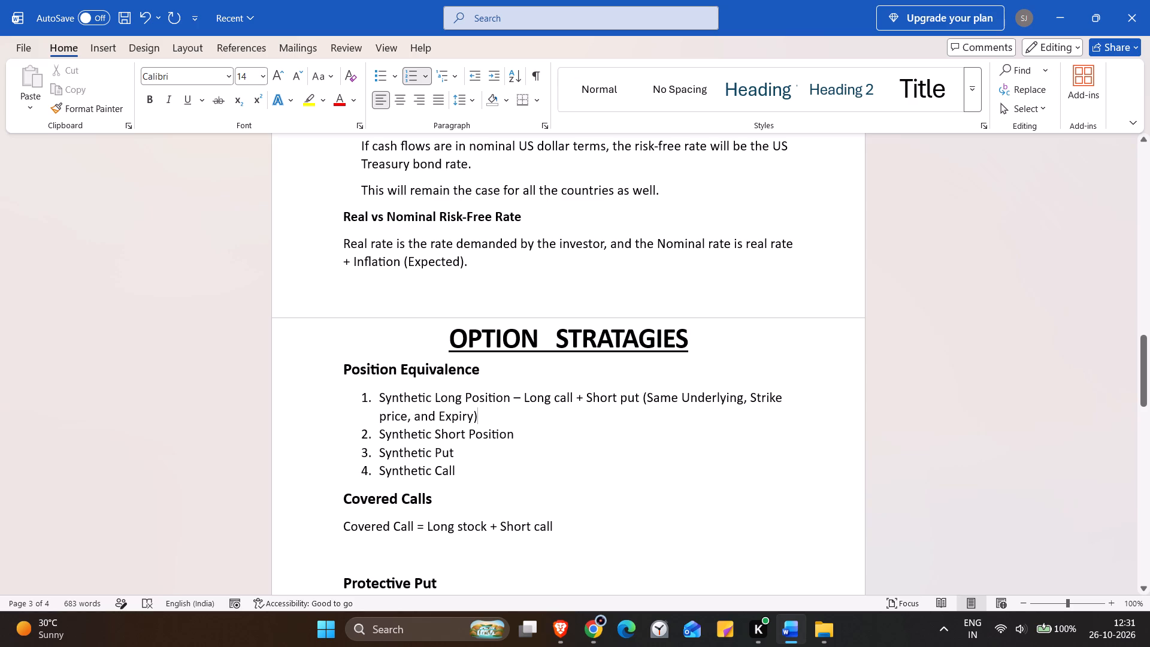
# Consult the synthetic short position in the LM01 PDF in Chrome and append "– Short call + Long put" to "Synthetic Short Position" in the Word notes.
pyautogui.click(543, 434)
pyautogui.press('space')
pyautogui.write('-')
pyautogui.press('space')
pyautogui.hotkey('alt', 'Tab')
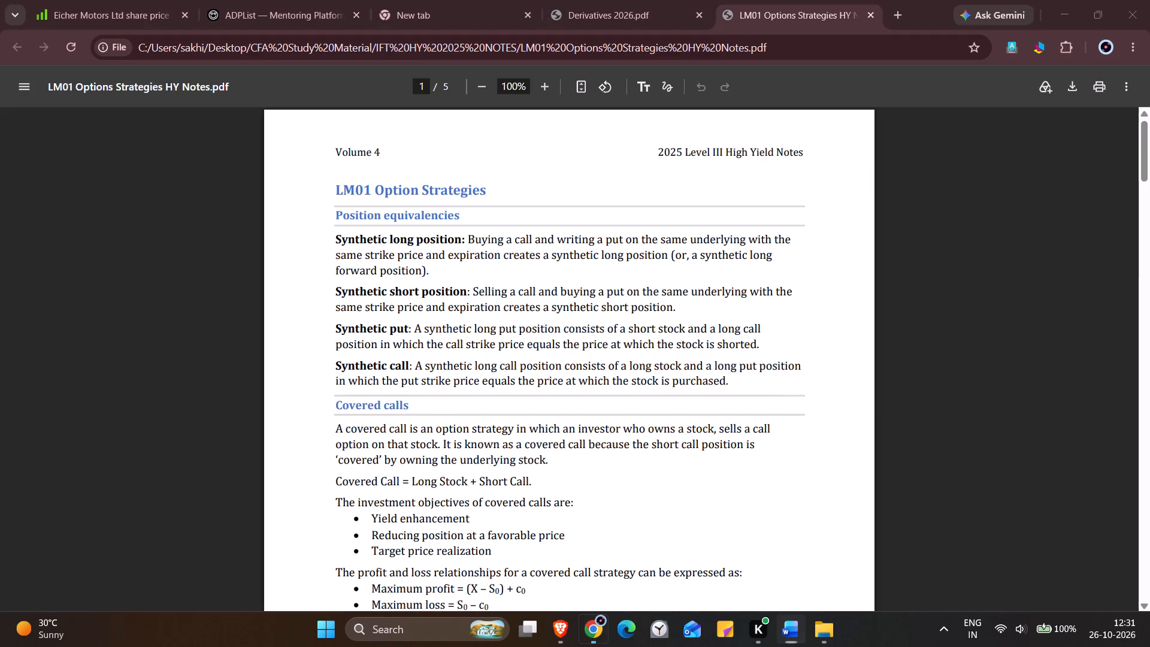
pyautogui.hotkey('alt', 'Tab')
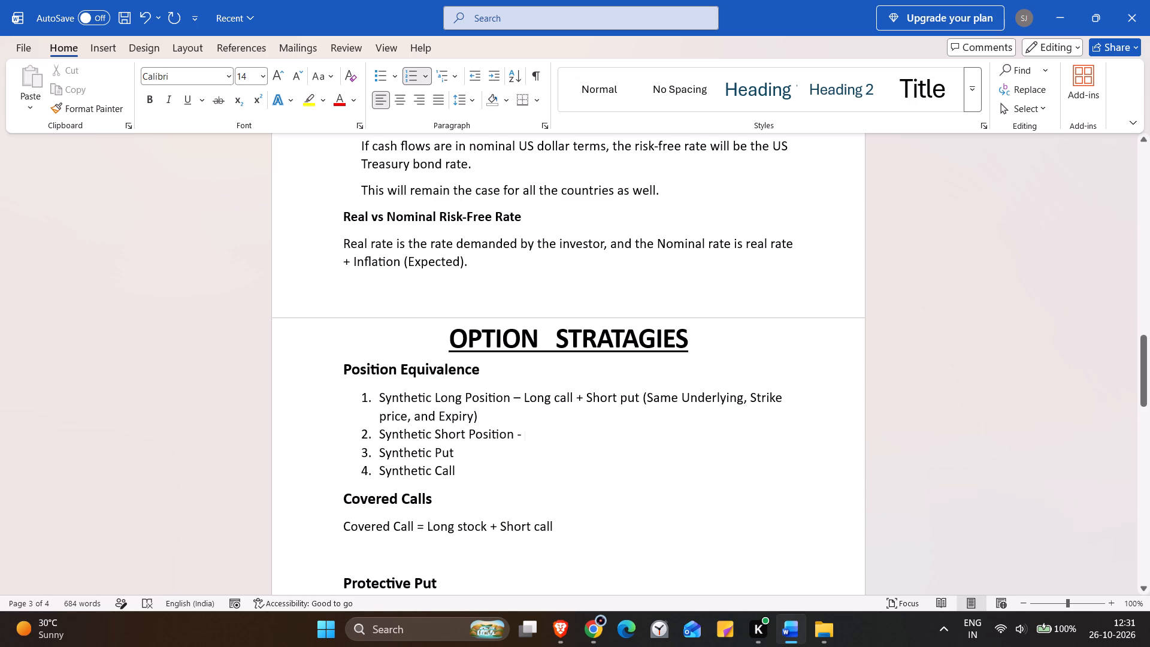
pyautogui.hotkey('alt', 'Tab')
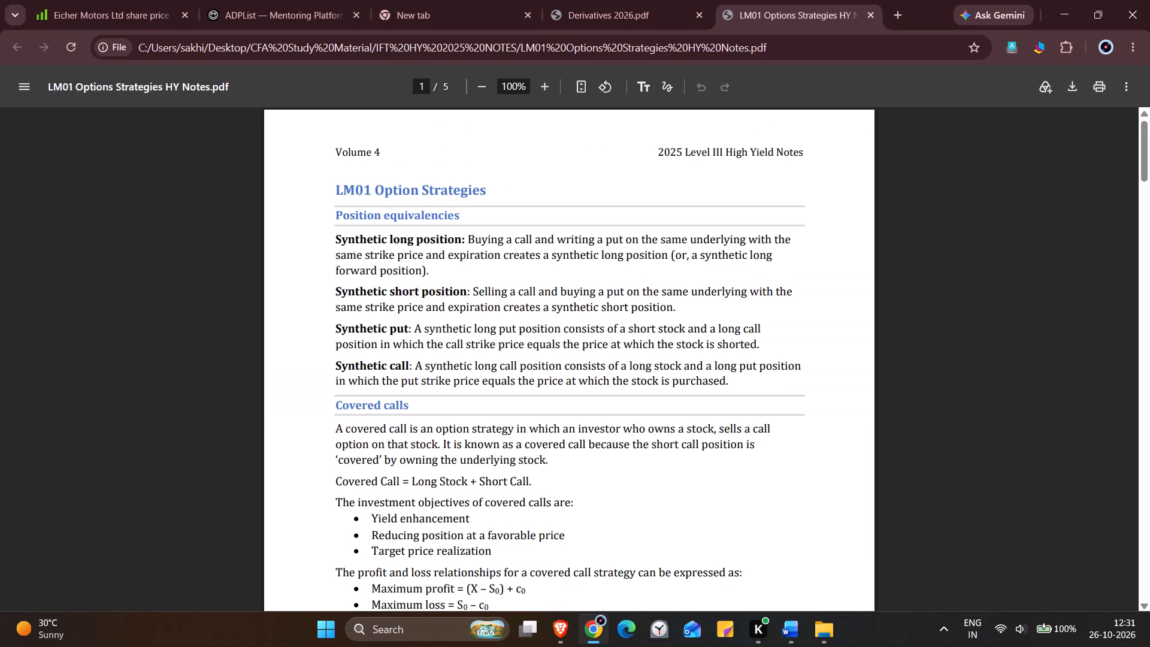
pyautogui.hotkey('alt', 'Tab')
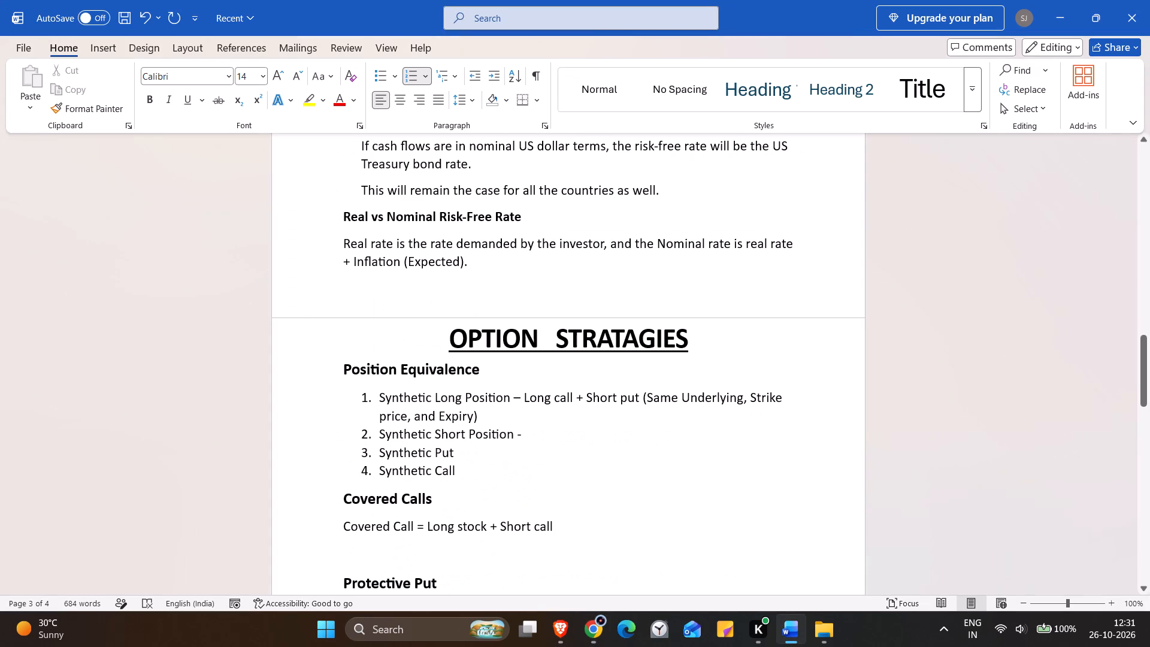
pyautogui.write('Short')
pyautogui.press('space')
pyautogui.write('call')
pyautogui.press('space')
pyautogui.write('+')
pyautogui.press('space')
pyautogui.write('Long')
pyautogui.press('space')
pyautogui.write('put')
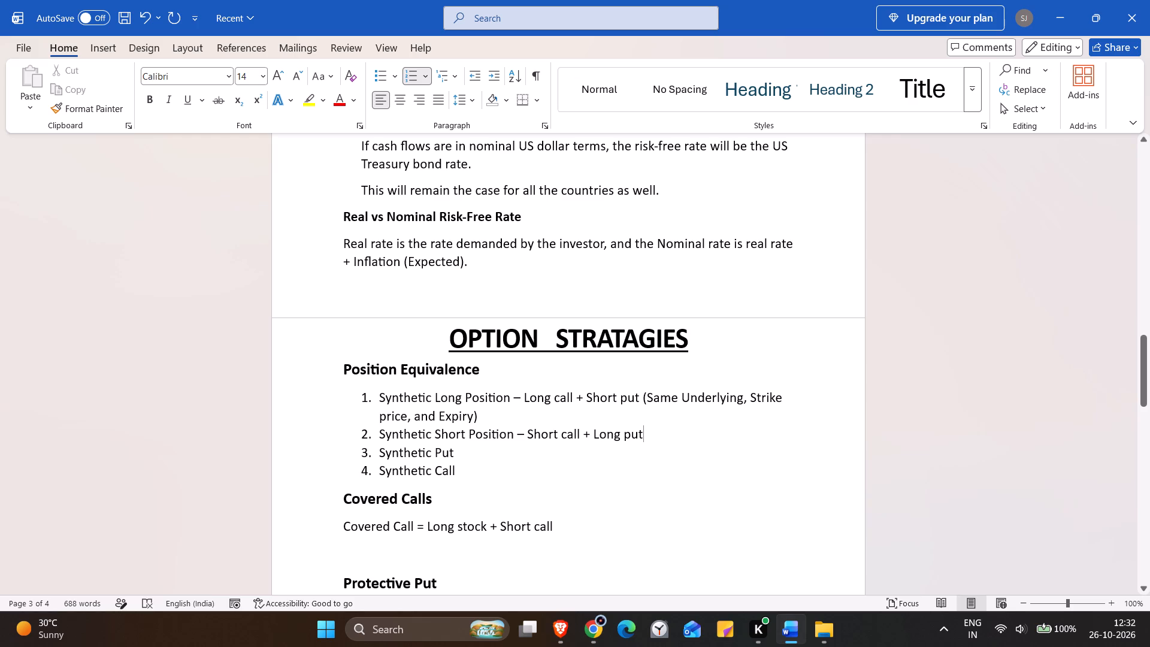
# Consult the synthetic put definition in the LM01 PDF in Chrome and append "– Short stock" to "Synthetic Put" in the Word notes.
pyautogui.hotkey('alt', 'Tab')
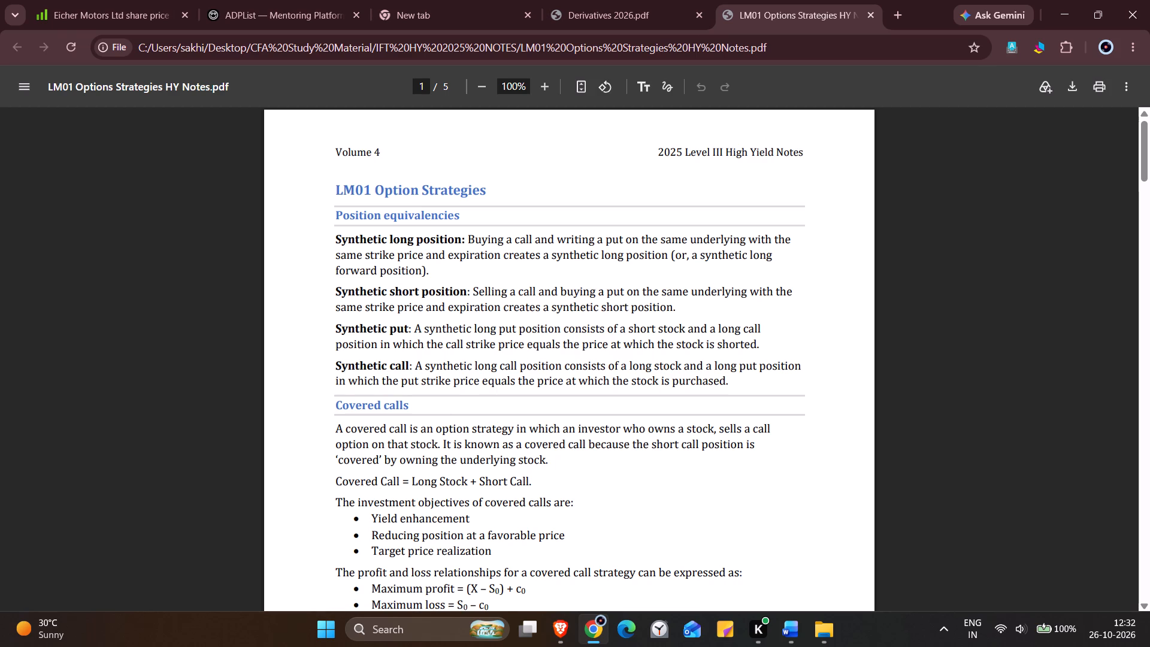
pyautogui.hotkey('alt', 'Tab')
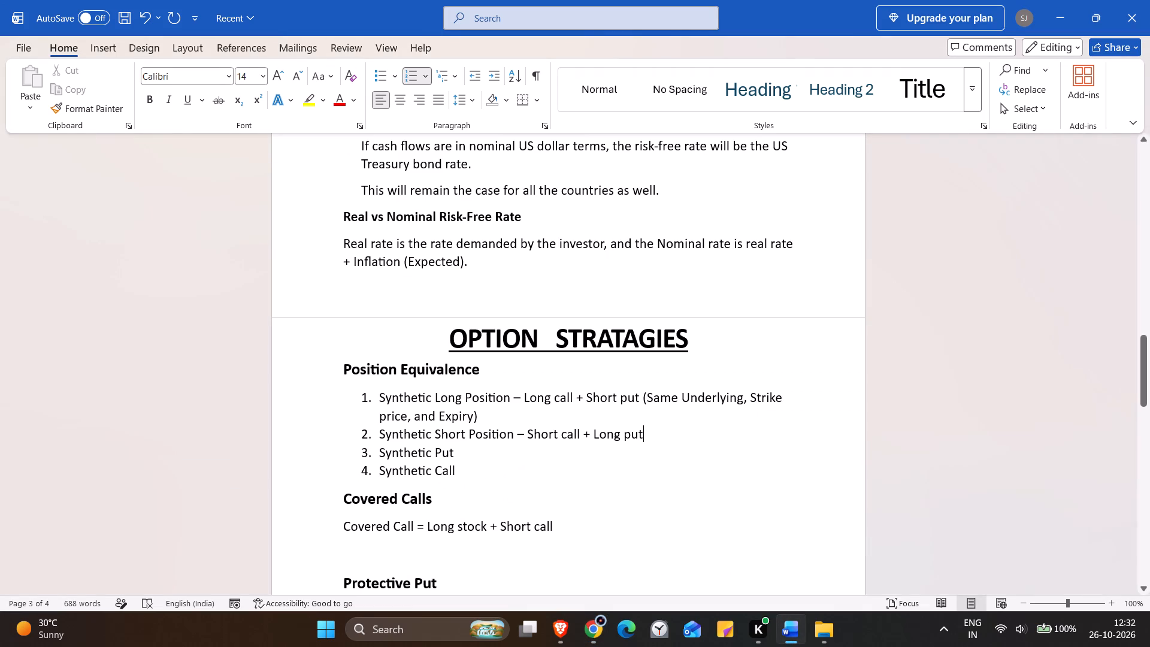
pyautogui.click(469, 453)
pyautogui.press('-')
pyautogui.press('BackSpace')
pyautogui.press('space')
pyautogui.write('-')
pyautogui.press('space')
pyautogui.hotkey('shift', 's')
pyautogui.write('hort')
pyautogui.press('space')
pyautogui.scroll(-3, 494, 476)
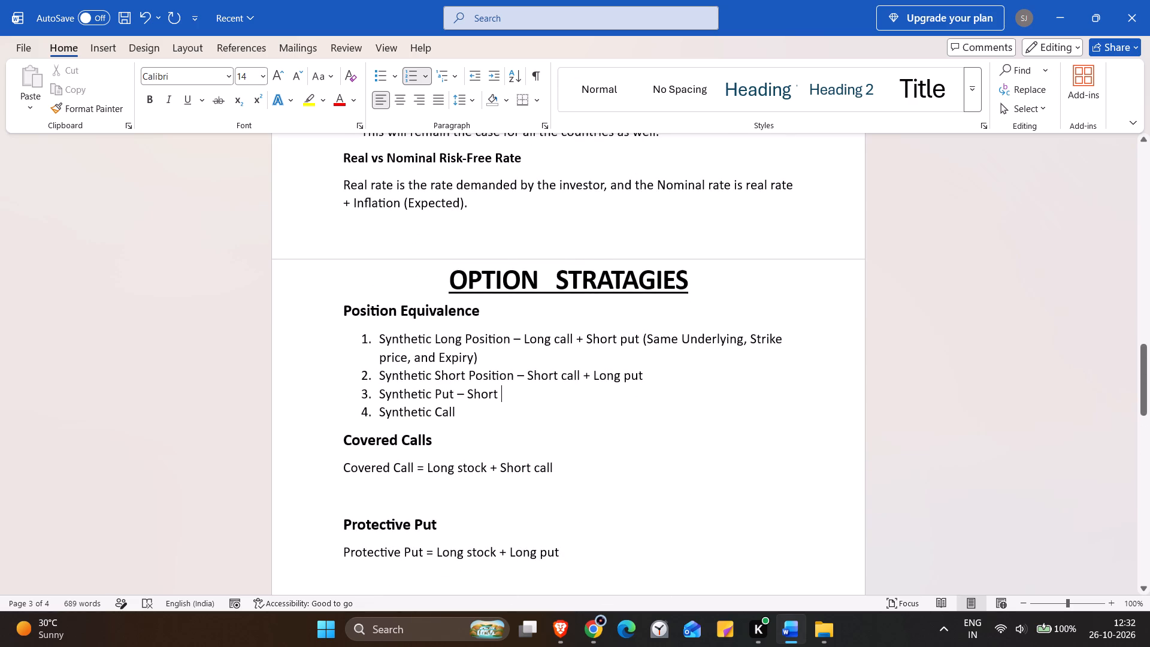
pyautogui.write('stock')
pyautogui.press('space')
# Recheck the synthetic put in the LM01 PDF in Chrome and extend the "Synthetic Put" item in Word with "+ Long".
pyautogui.hotkey('alt', 'Tab')
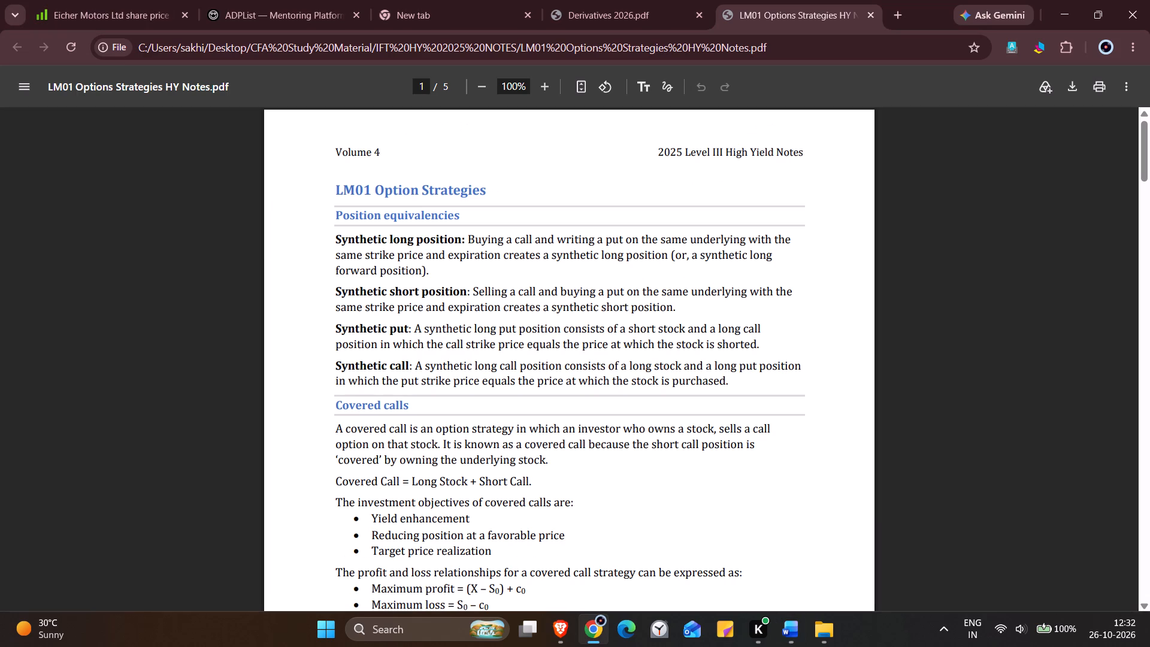
pyautogui.hotkey('alt', 'Tab')
pyautogui.write('+')
pyautogui.press('space')
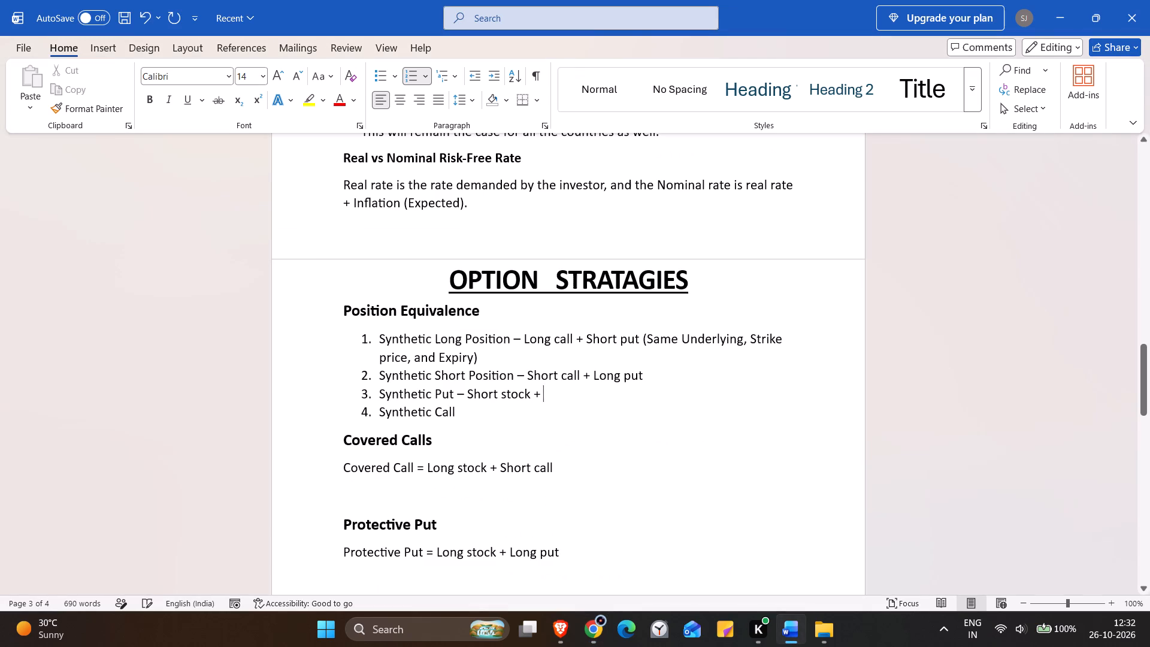
pyautogui.write('Long')
pyautogui.press('space')
pyautogui.hotkey('alt', 'Tab')
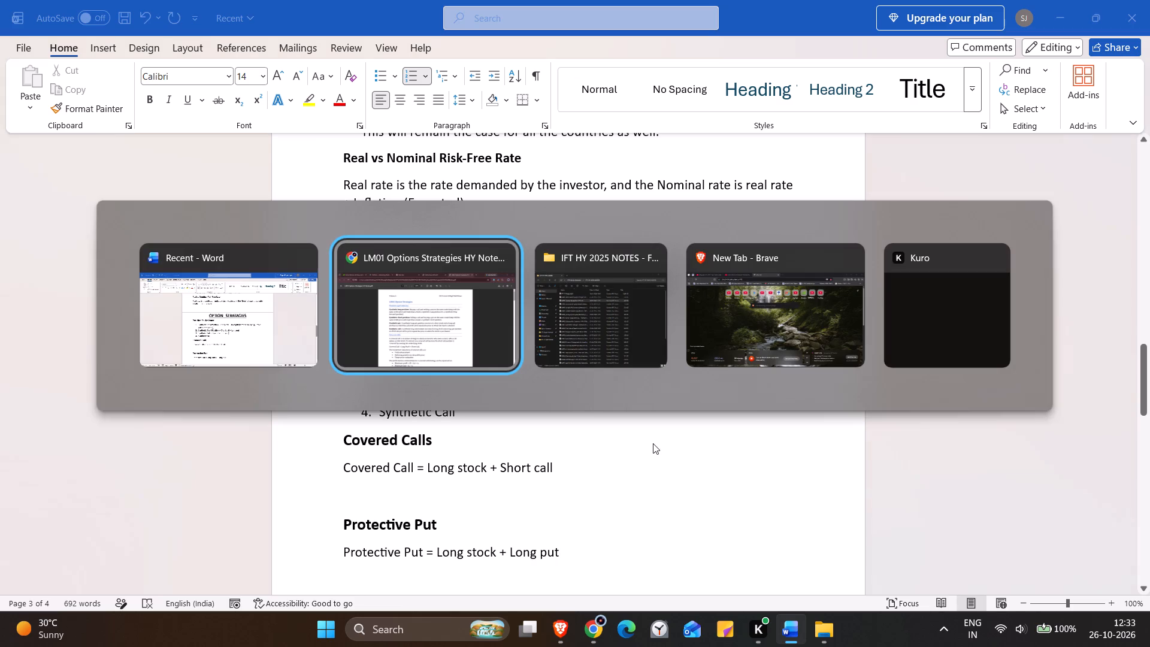
pyautogui.hotkey('alt', 'Tab')
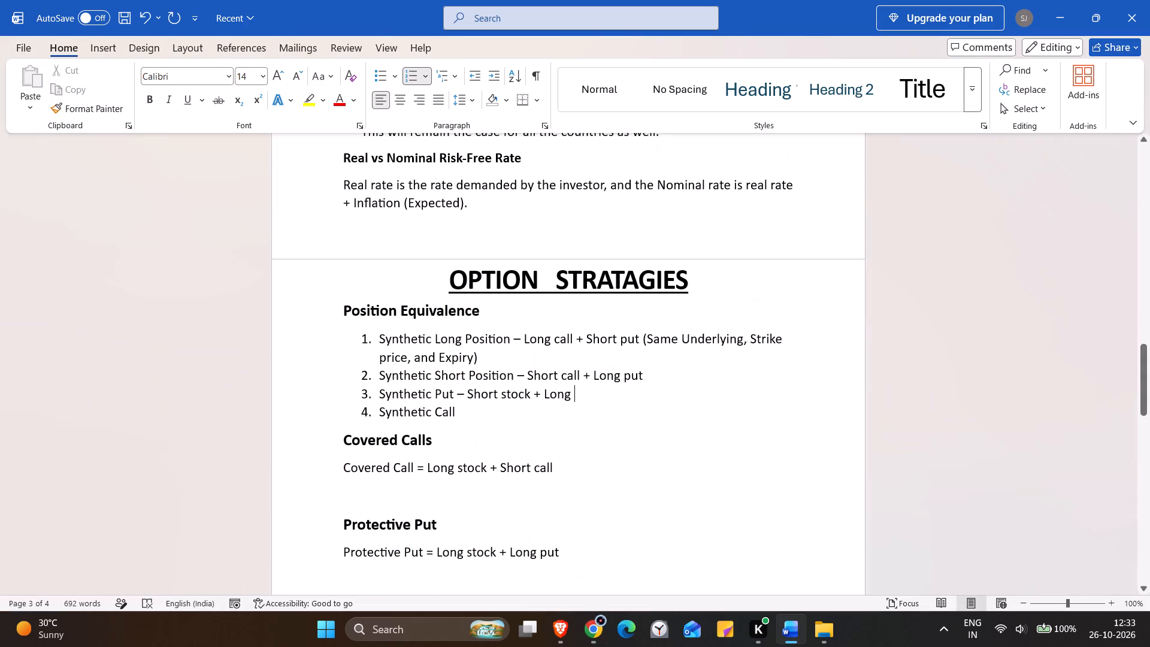
# Save the Recent Word notes.
pyautogui.hotkey('ctrl', 's')
# Switch to the IFT HY 2025 NOTES folder in File Explorer.
pyautogui.hotkey('alt', 'Tab')
pyautogui.hotkey('alt', 'Tab')
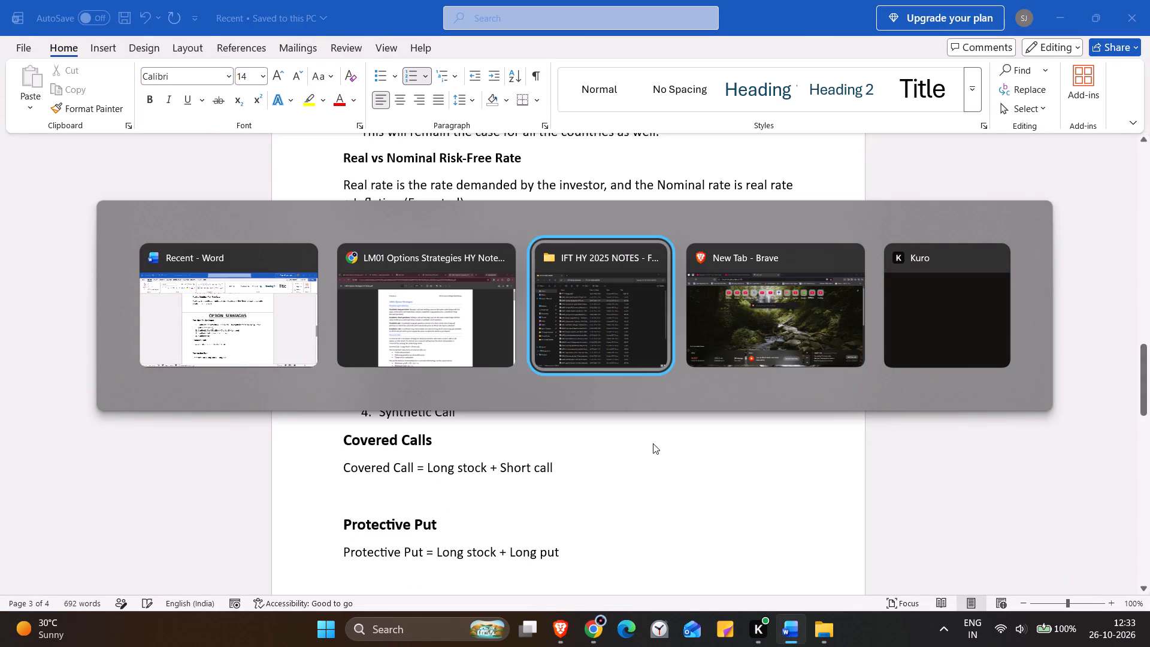